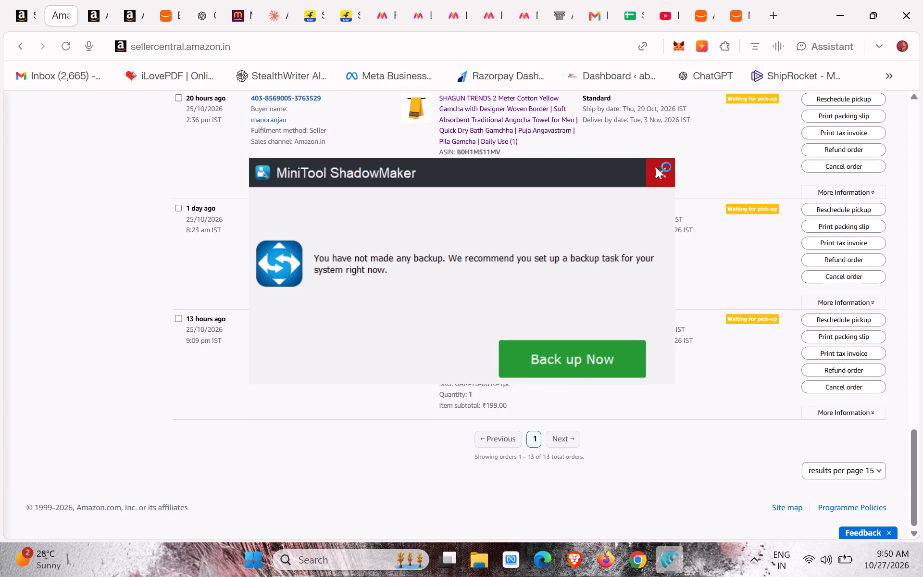
In Brave, open Manage Orders for the ABHA PRINT. account and examine its unshipped Easy Ship orders and the Sent list.
left_click(575, 564)
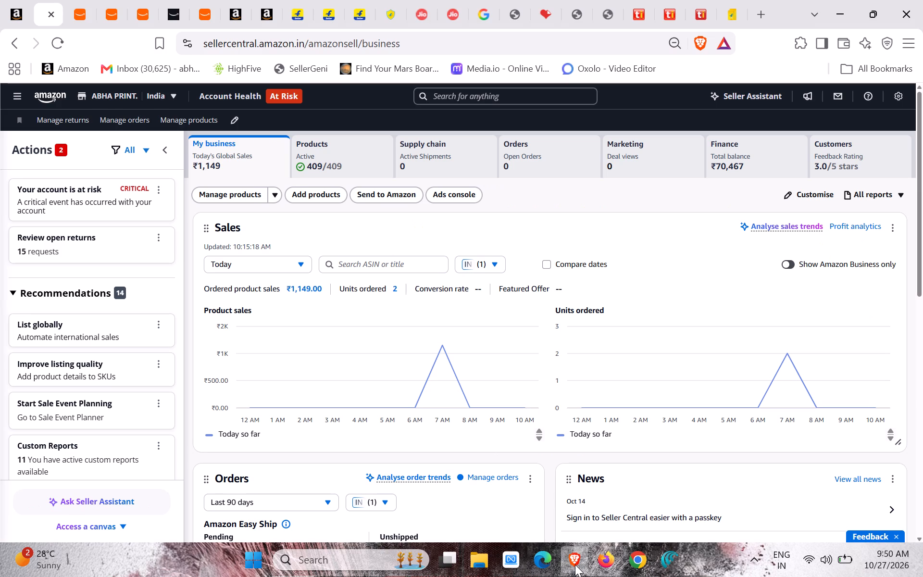
left_click(118, 123)
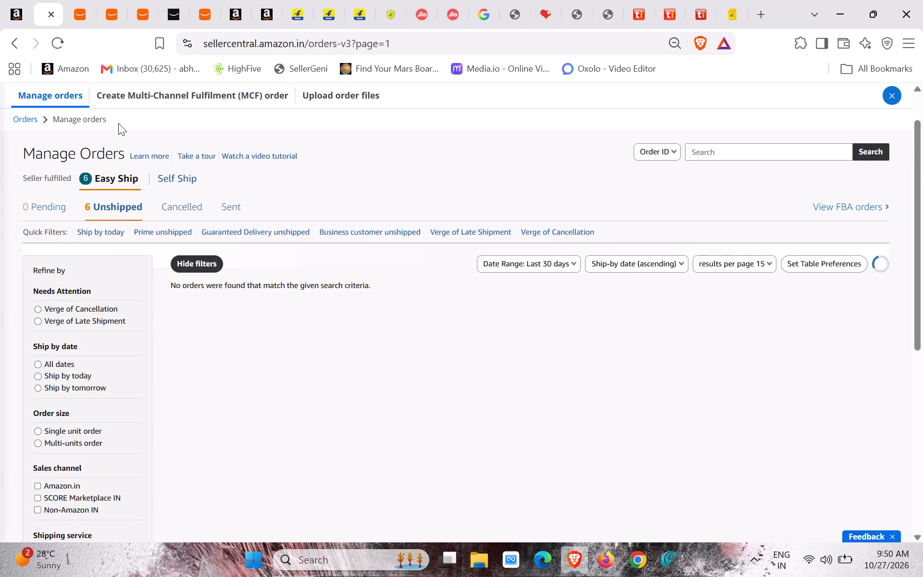
scroll(418, 380, "down", 1)
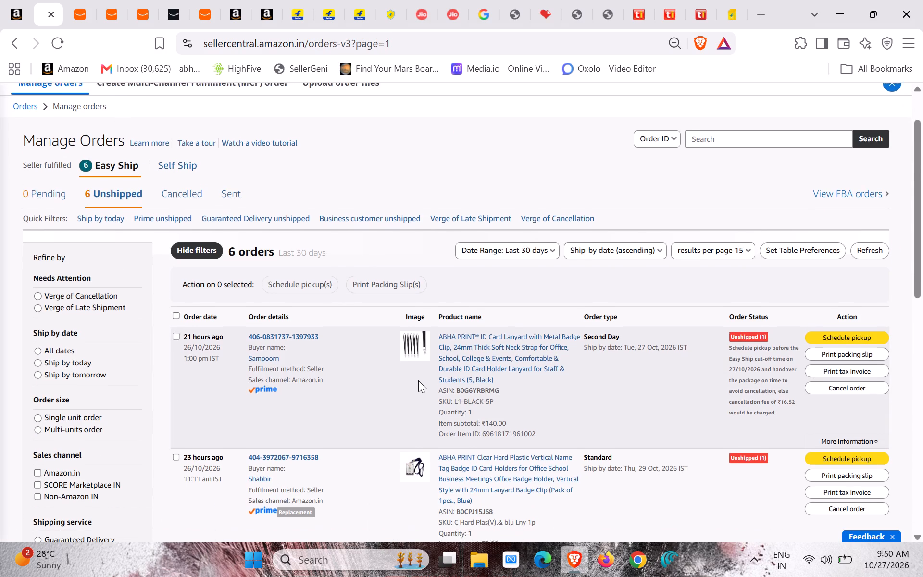
scroll(418, 380, "down", 8)
scroll(418, 380, "up", 4)
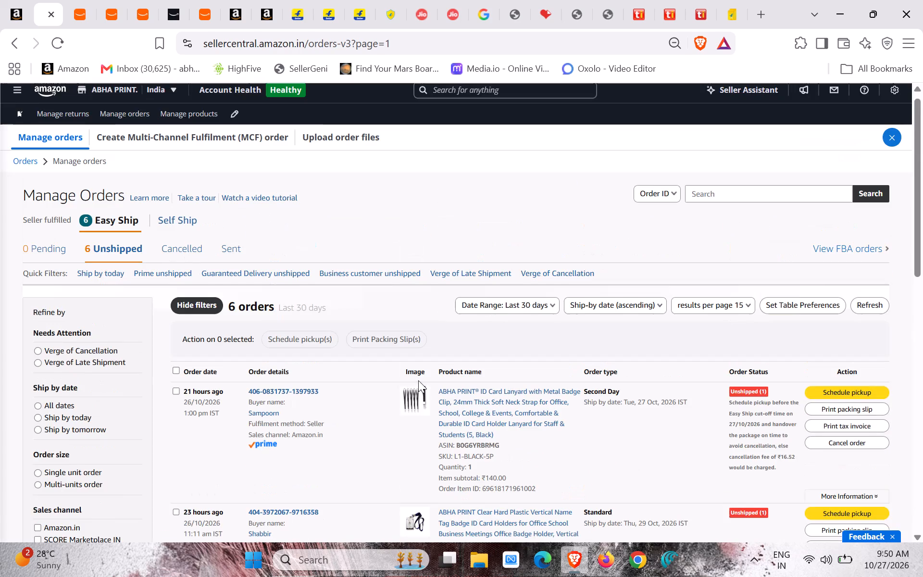
scroll(418, 380, "down", 1)
left_click(233, 195)
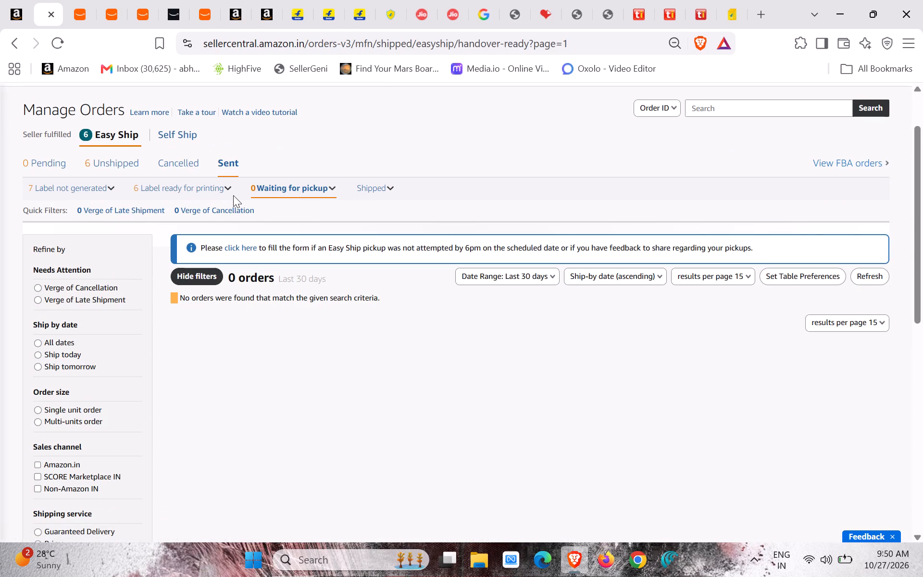
left_click(114, 164)
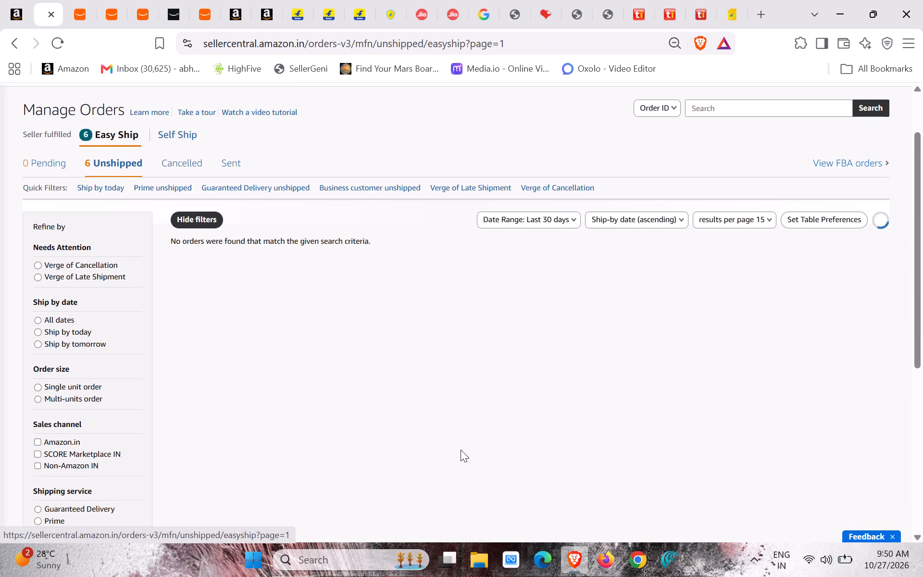
Switch to Firefox, open Manage Orders for the PAPPER VALLEY account and examine its unshipped Easy Ship orders.
left_click(605, 560)
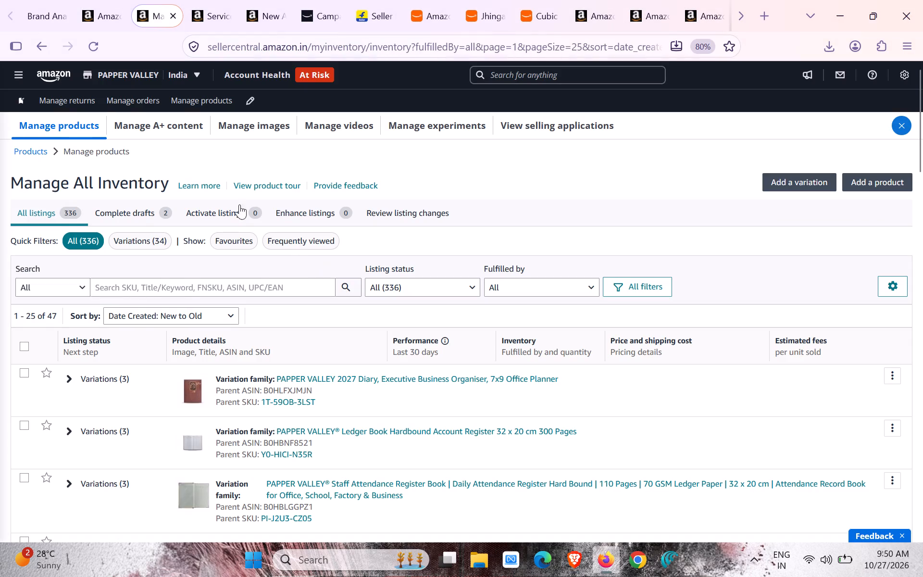
left_click(129, 97)
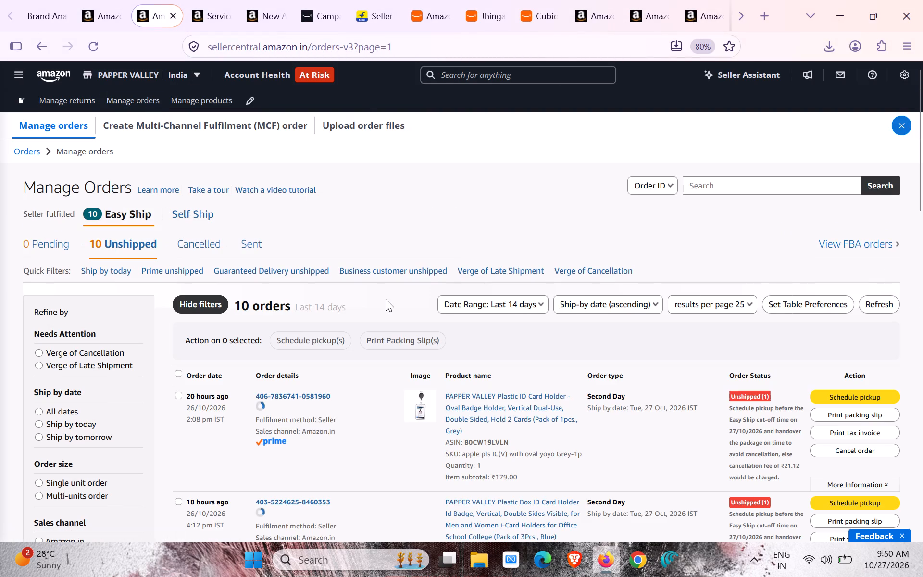
scroll(503, 381, "down", 9)
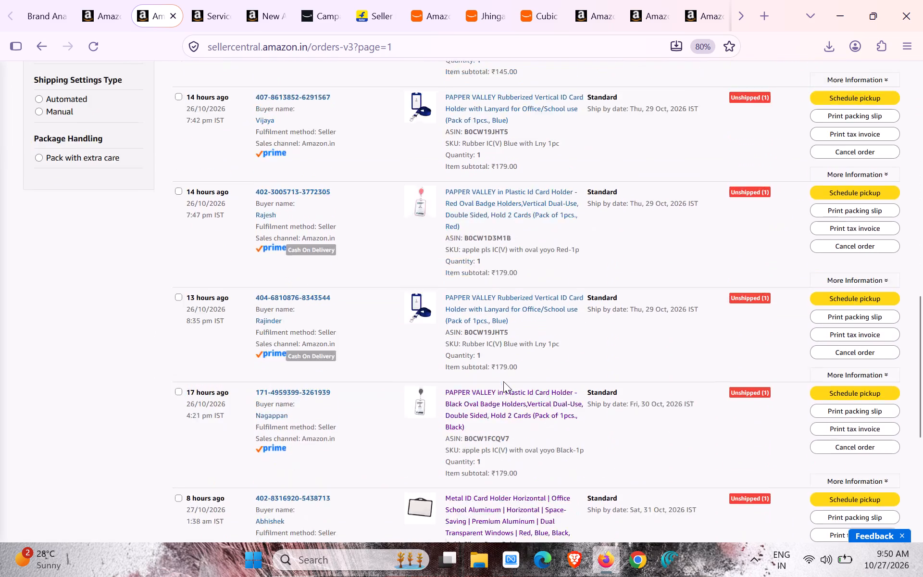
scroll(503, 381, "up", 5)
scroll(503, 381, "down", 2)
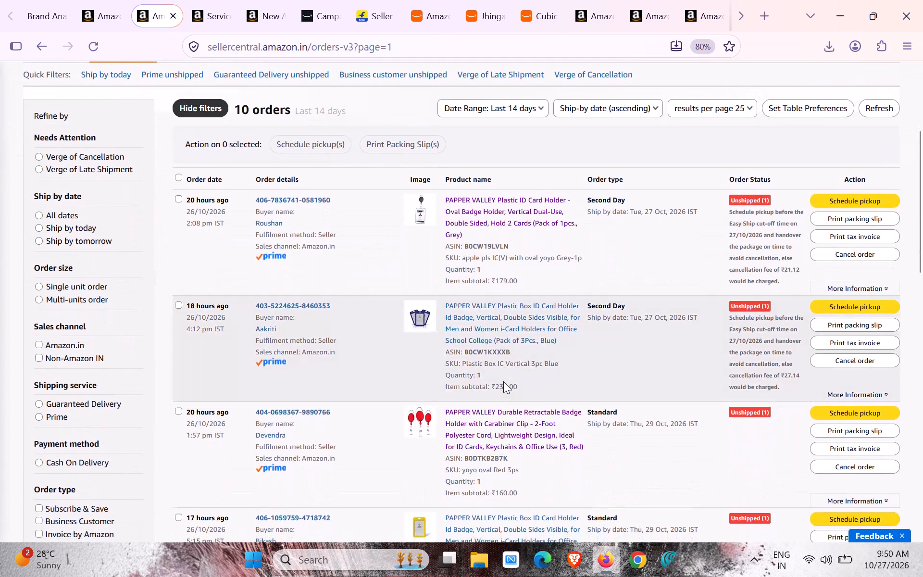
scroll(503, 381, "up", 3)
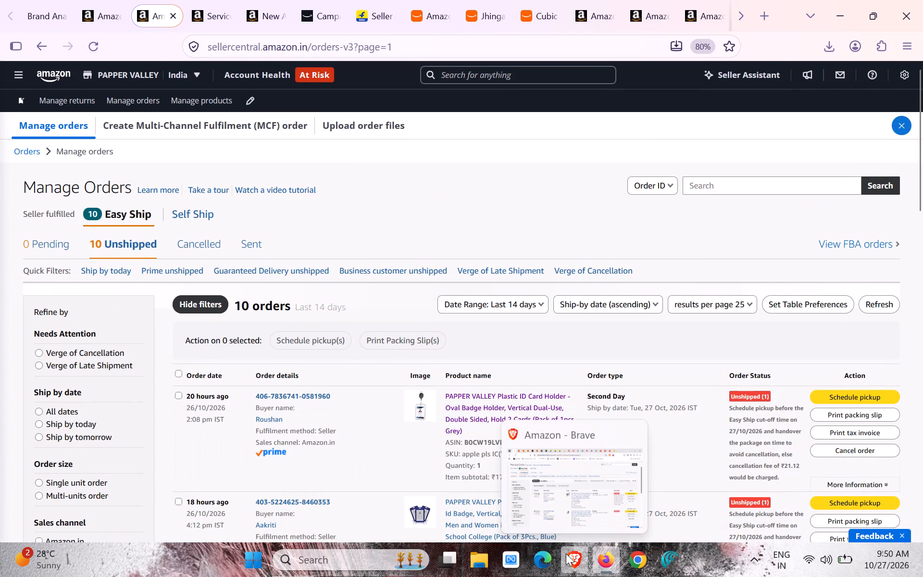
Switch back to Brave and show the ABHA PRINT. account's sent Easy Ship orders with Label ready for printing status.
left_click(566, 553)
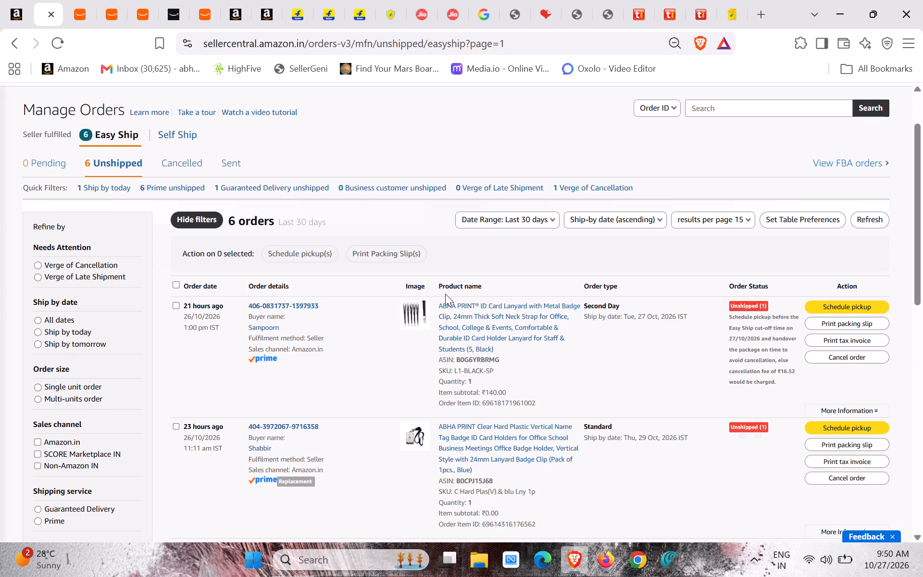
left_click(228, 169)
left_click(229, 168)
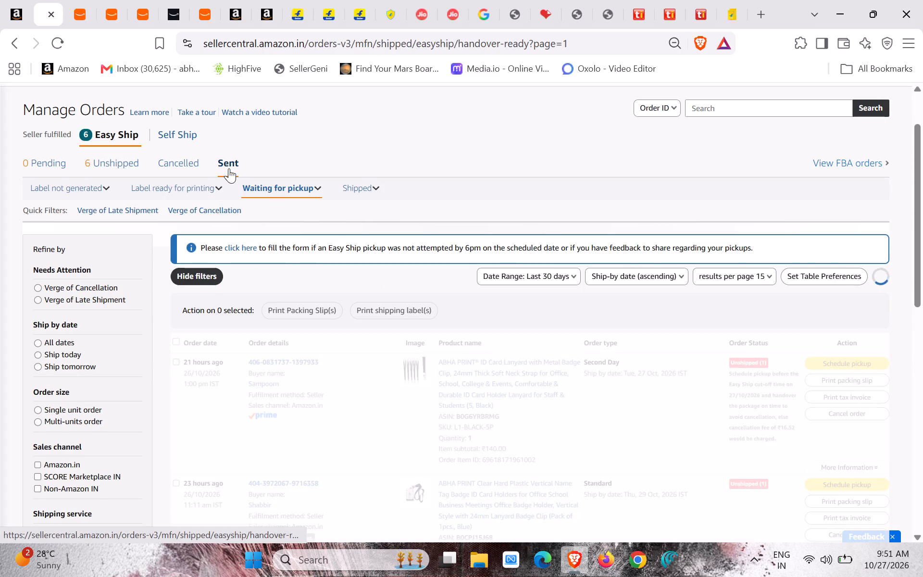
left_click(183, 187)
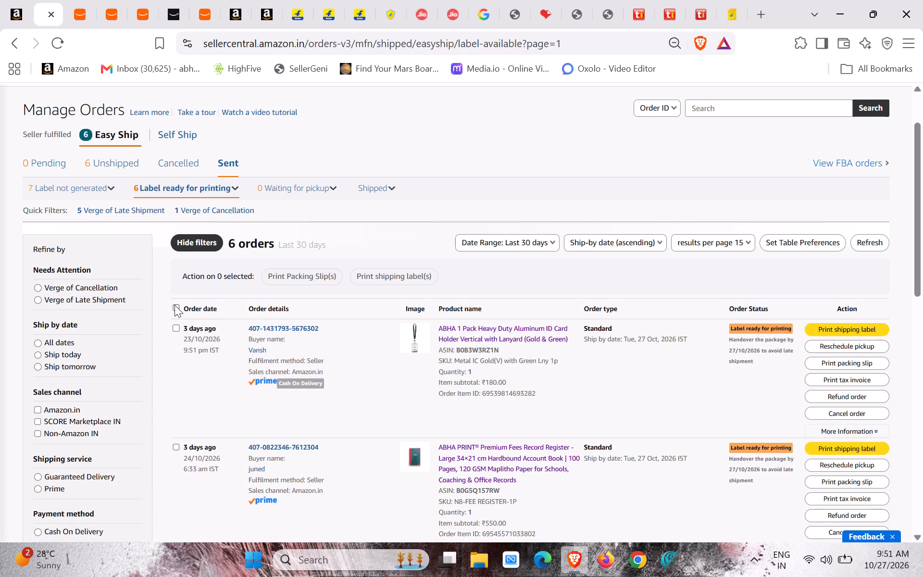
Select all six label-ready orders, look through them, print their shipping labels in bulk and check the request in the file history.
left_click(175, 305)
scroll(335, 342, "down", 4)
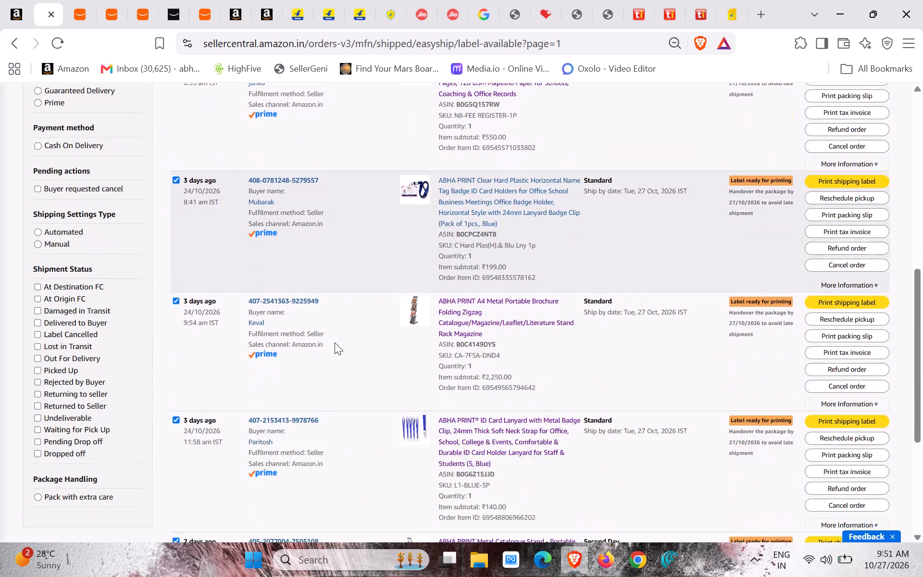
scroll(335, 342, "down", 2)
scroll(335, 342, "up", 2)
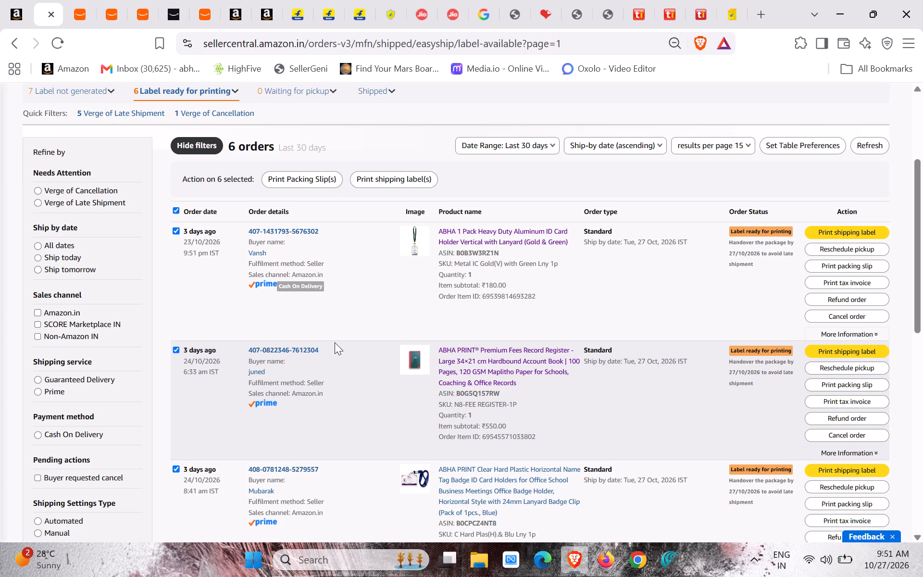
scroll(335, 342, "down", 2)
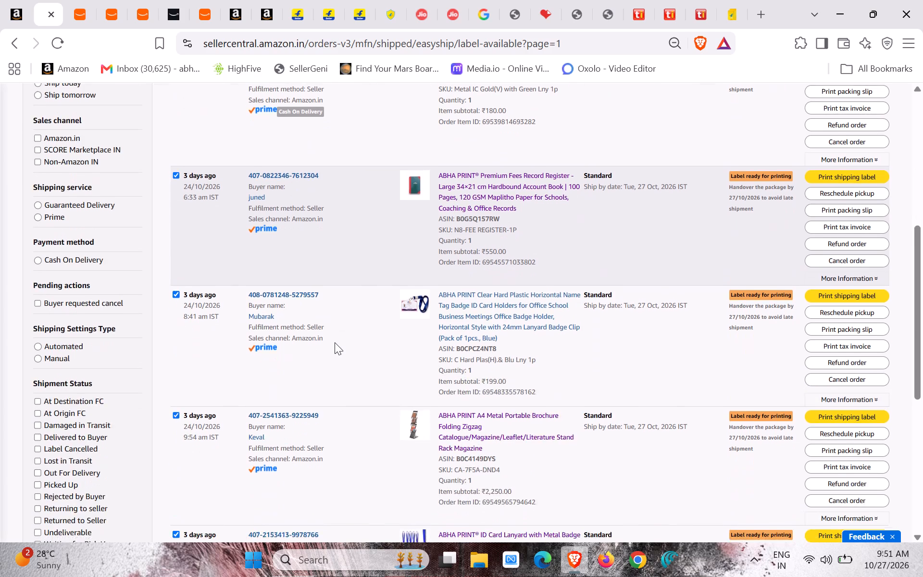
scroll(335, 342, "down", 3)
scroll(335, 342, "up", 3)
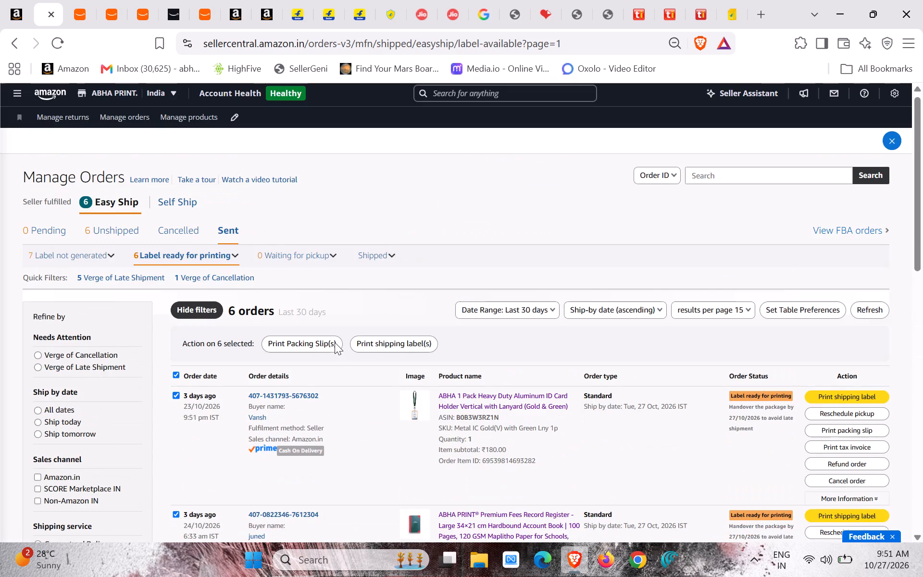
scroll(335, 342, "down", 6)
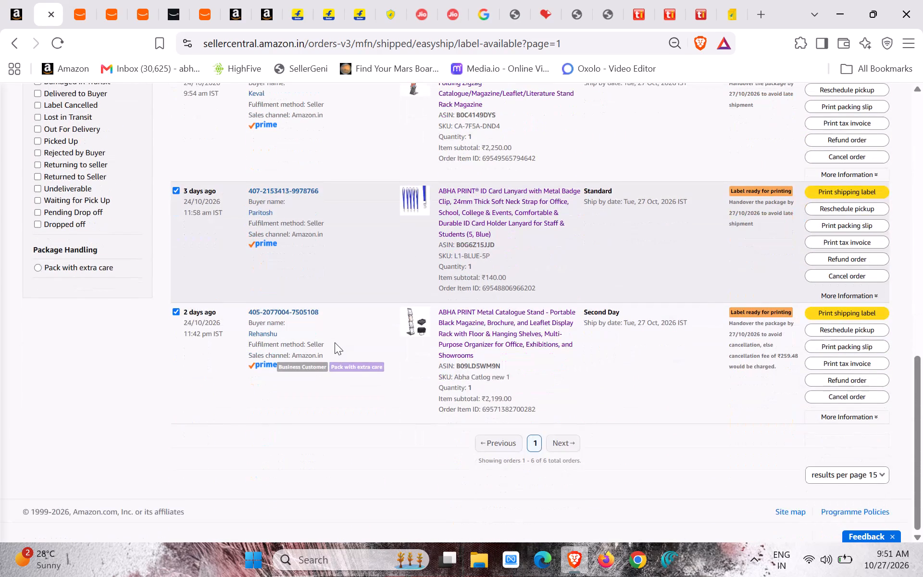
scroll(335, 342, "up", 3)
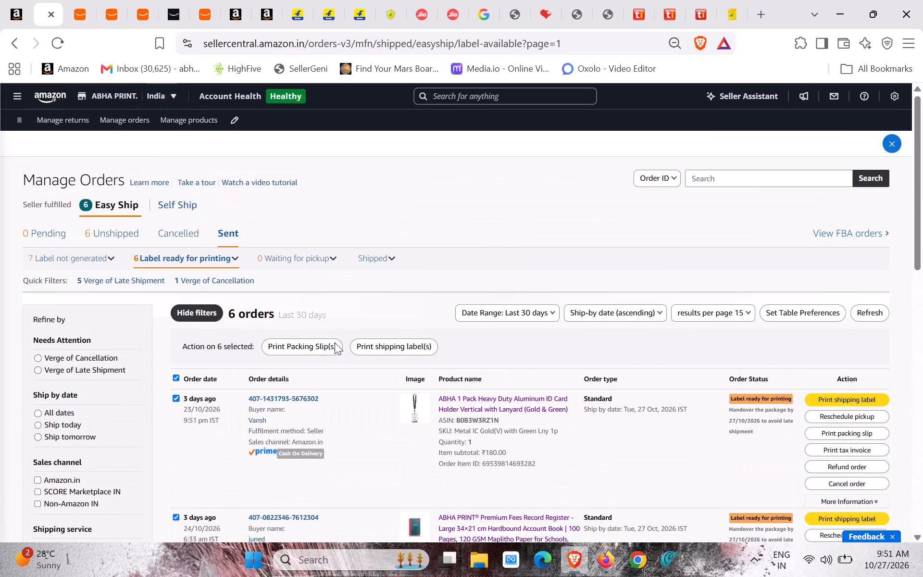
scroll(336, 467, "down", 1)
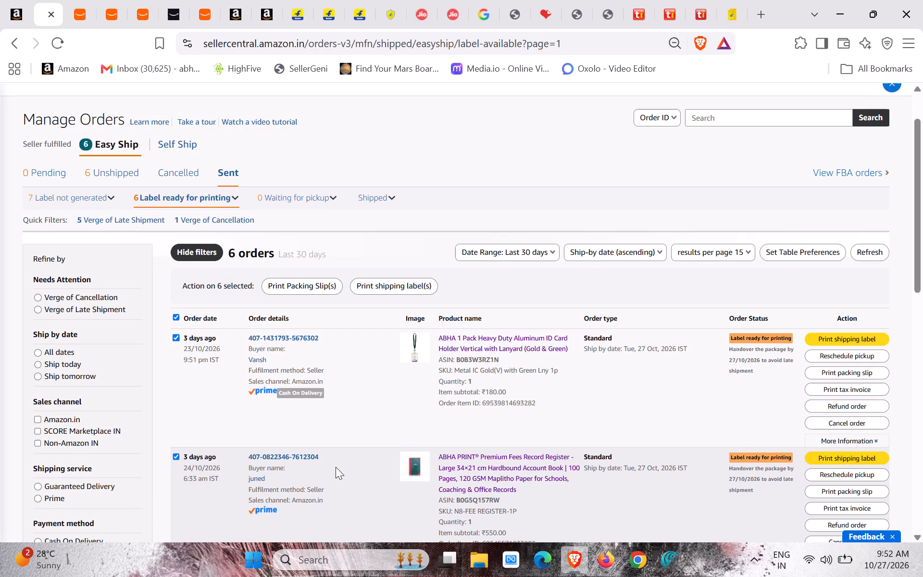
scroll(265, 387, "down", 5)
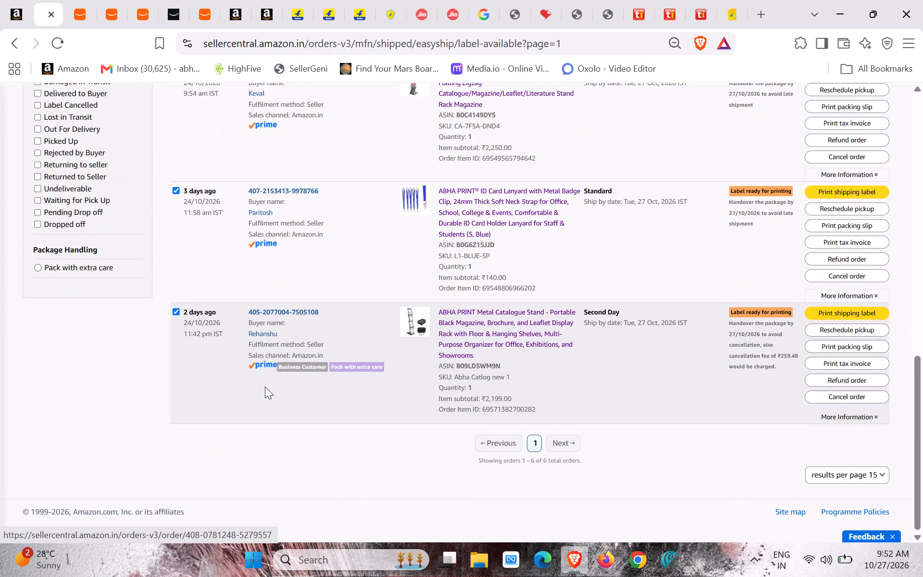
scroll(265, 387, "up", 2)
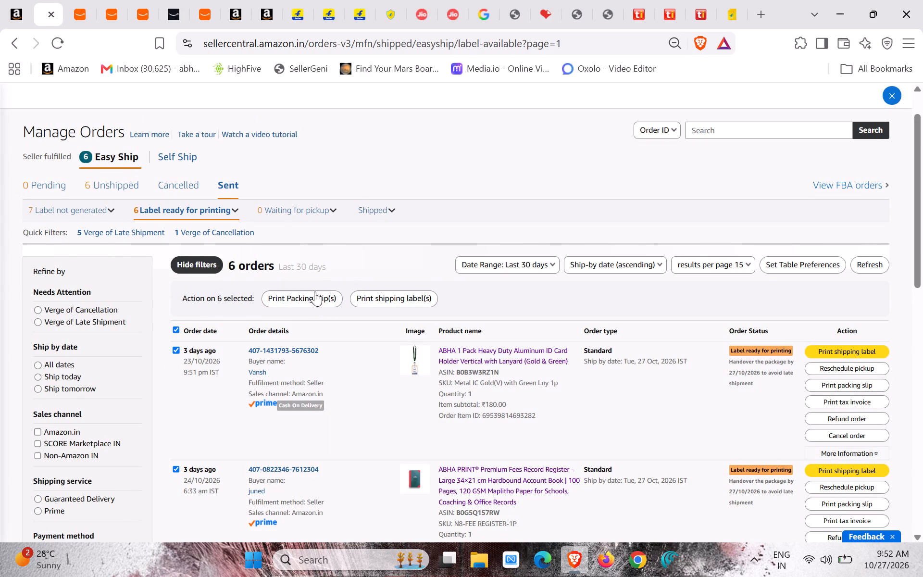
left_click(363, 295)
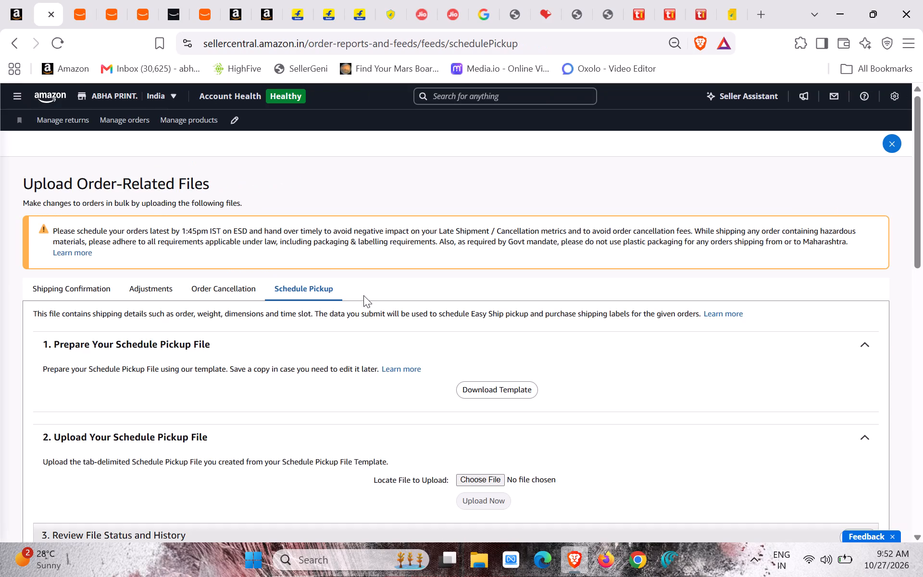
scroll(363, 295, "down", 1)
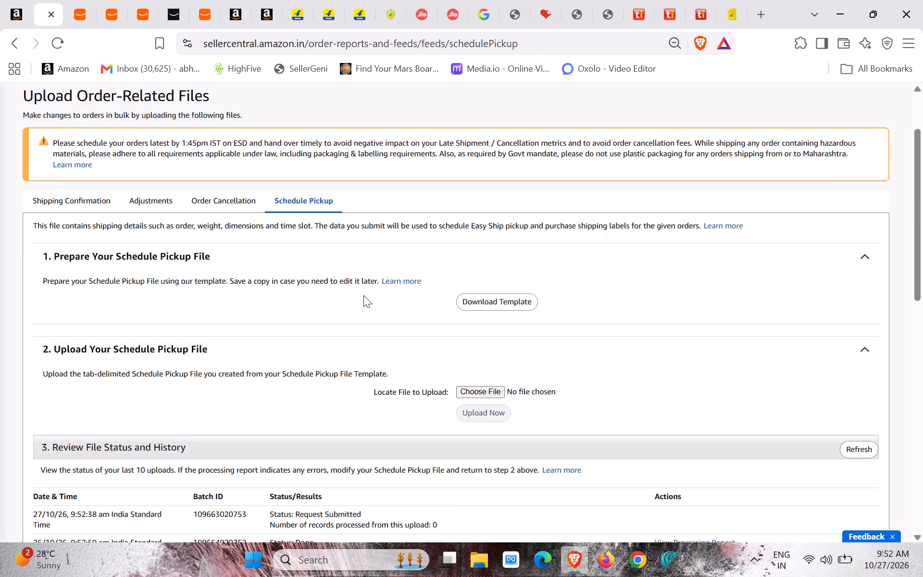
scroll(363, 295, "down", 1)
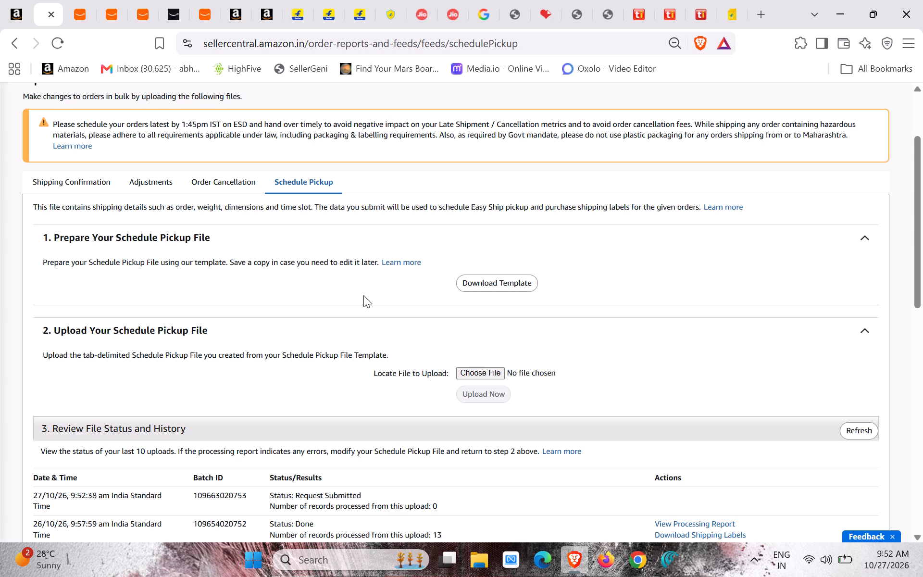
scroll(363, 295, "up", 1)
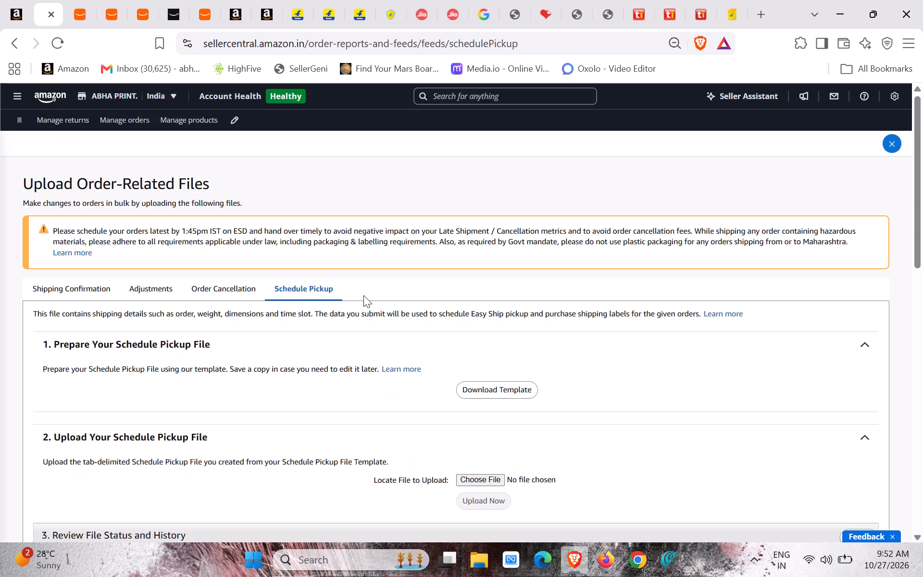
Return to Manage Orders, select all six unshipped Easy Ship orders and start scheduling their pickups in bulk.
left_click(137, 121)
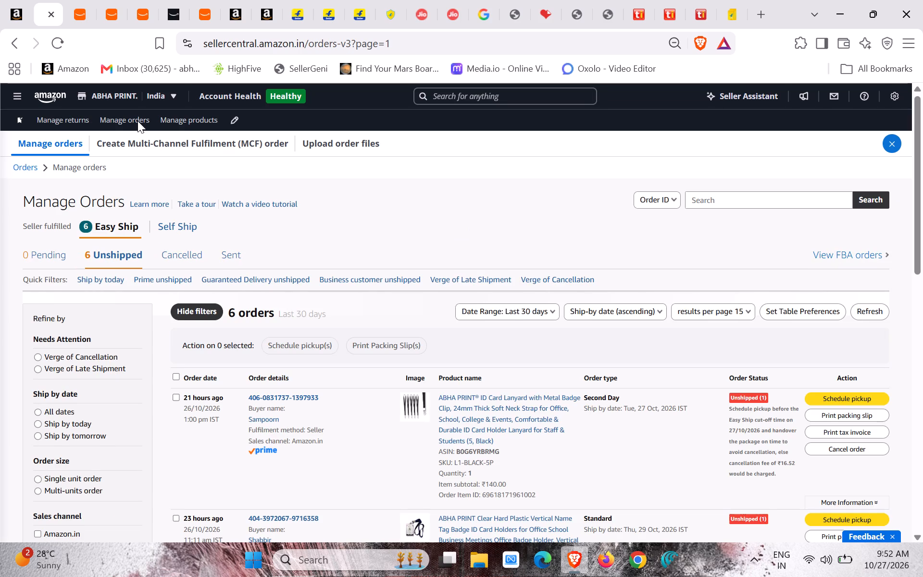
scroll(358, 287, "down", 1)
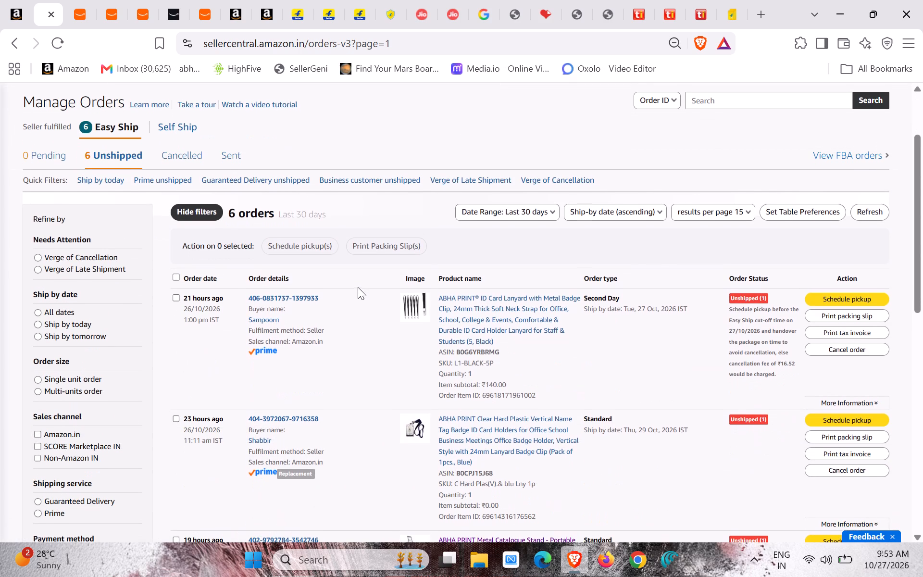
scroll(358, 287, "down", 1)
scroll(358, 287, "up", 1)
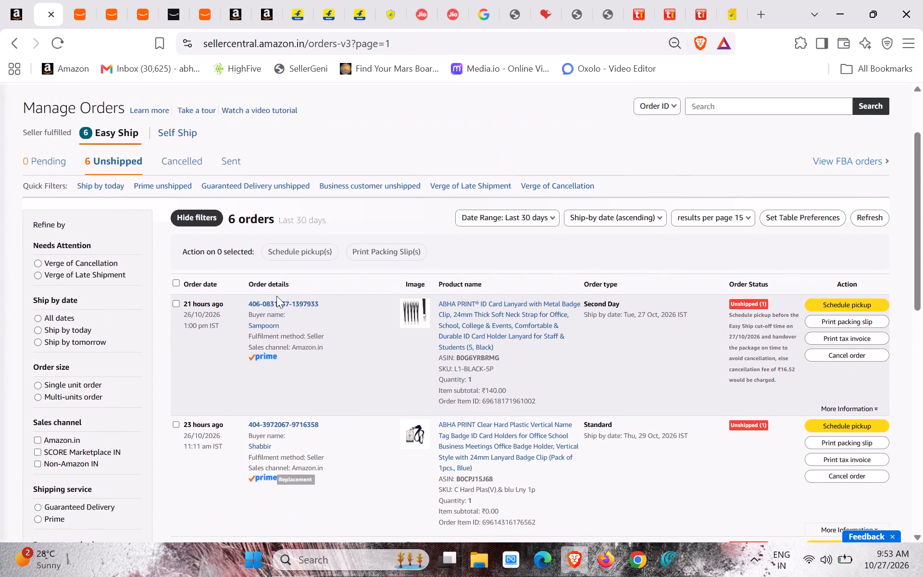
left_click(180, 284)
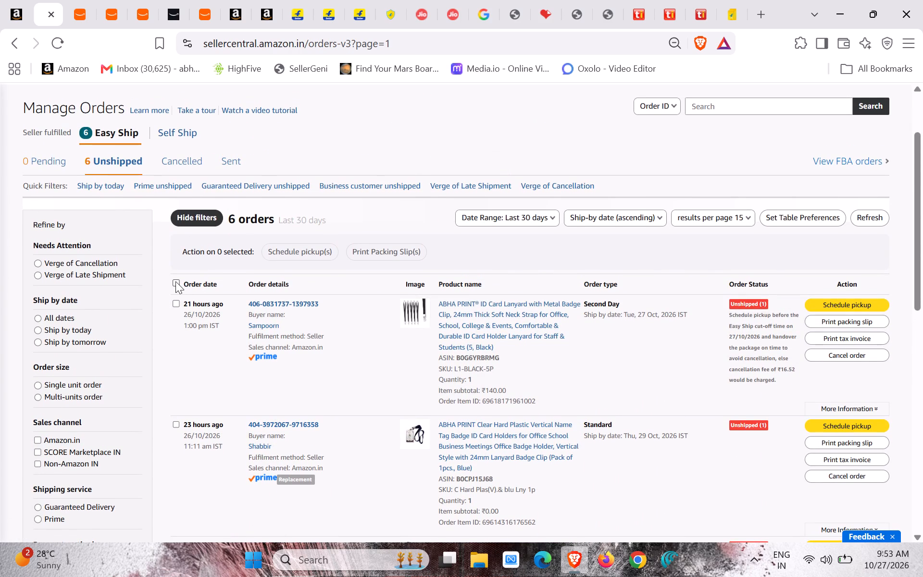
left_click(175, 281)
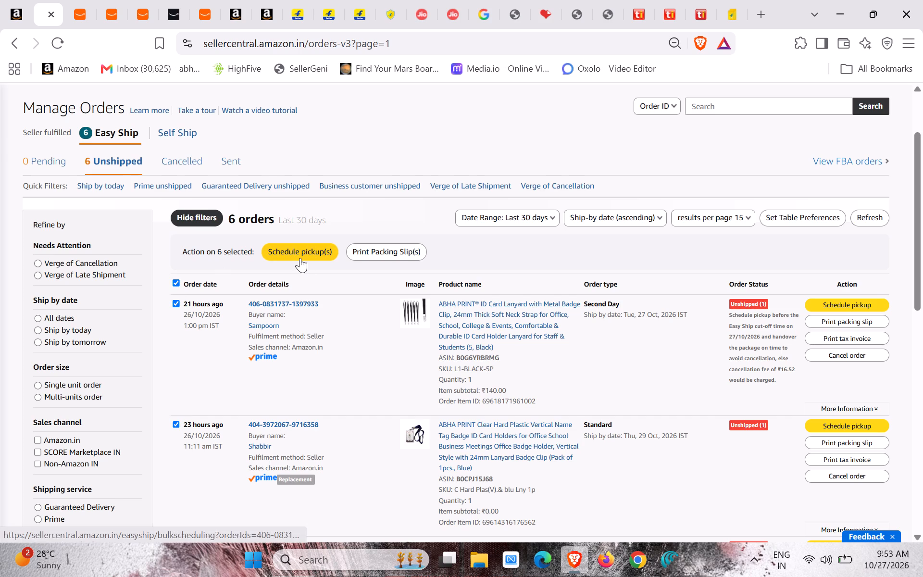
left_click(300, 258)
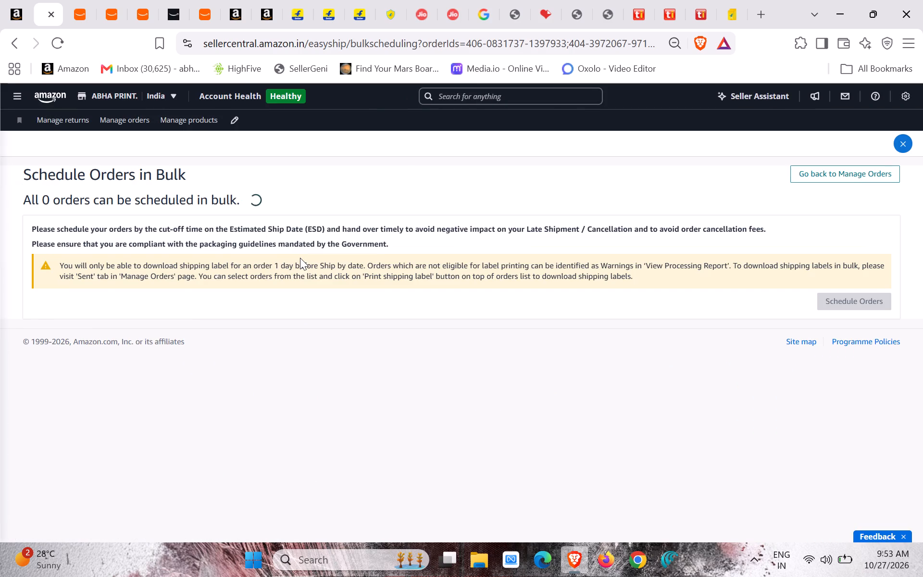
Check the Guaranteed Delivery order's pickup slot options and set the Fri, 30 October and Sat, 31 October pickups to 02:15 pm - 04:30 pm IST.
scroll(300, 258, "down", 1)
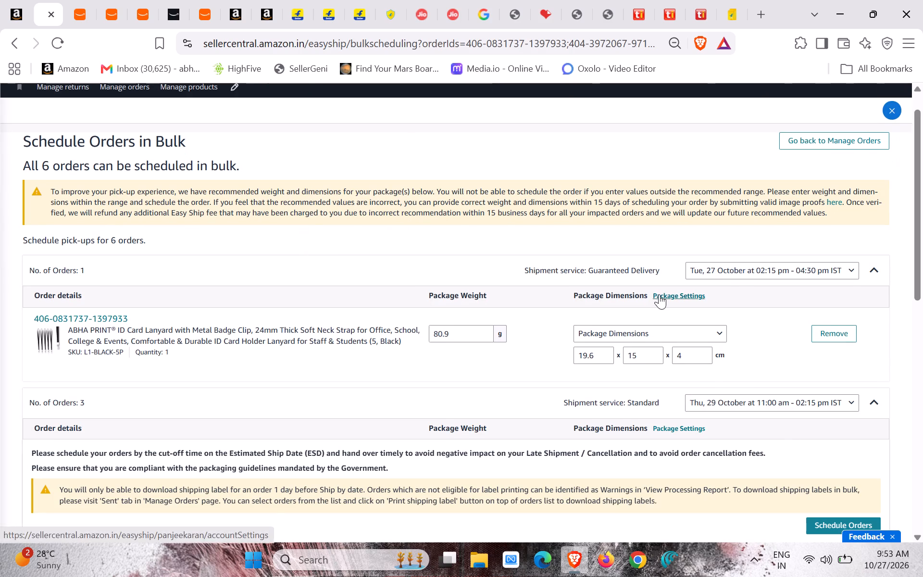
left_click(738, 276)
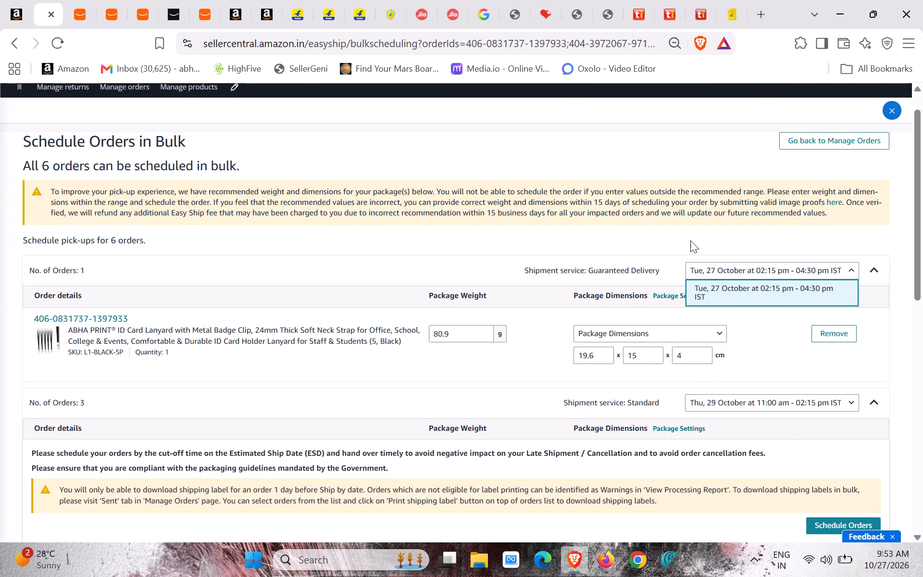
left_click(717, 171)
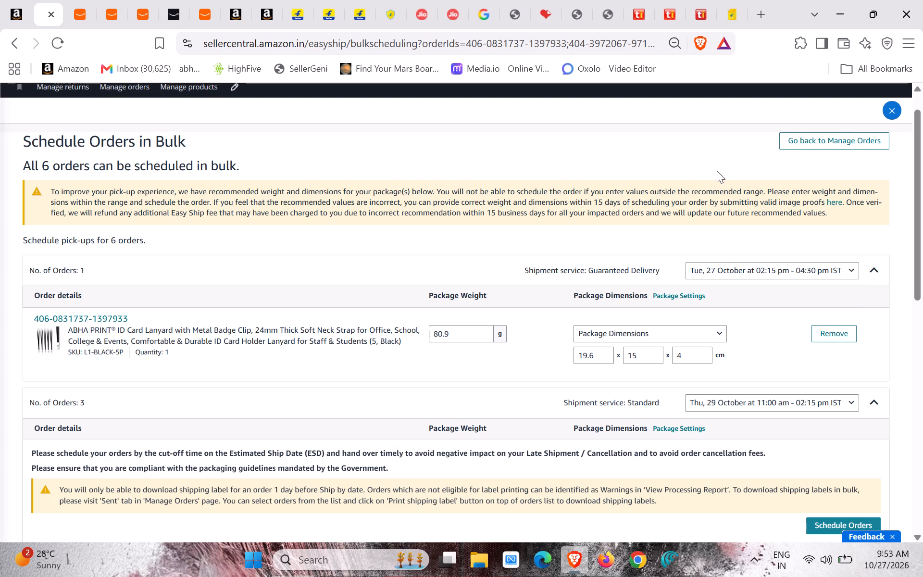
scroll(717, 171, "down", 4)
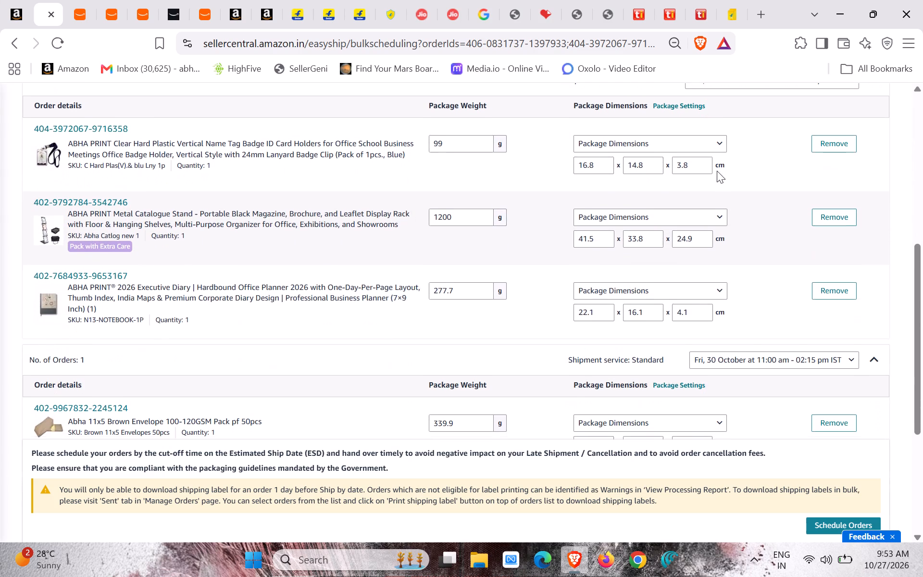
left_click(722, 359)
left_click(735, 409)
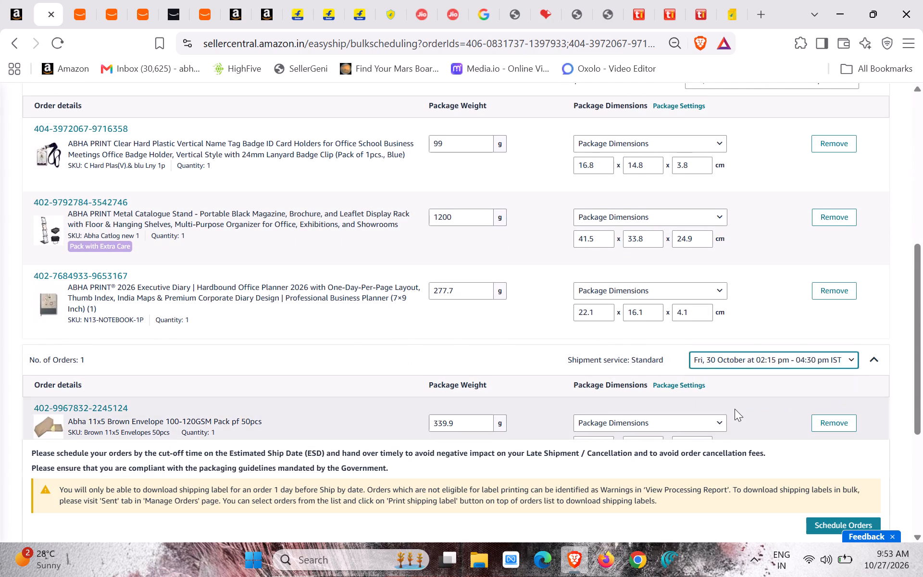
scroll(735, 409, "down", 2)
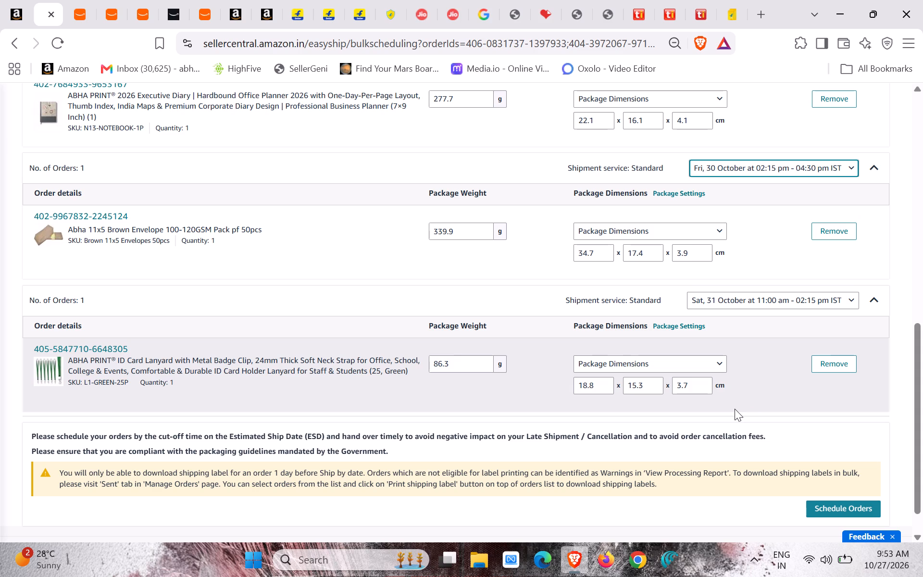
left_click(734, 300)
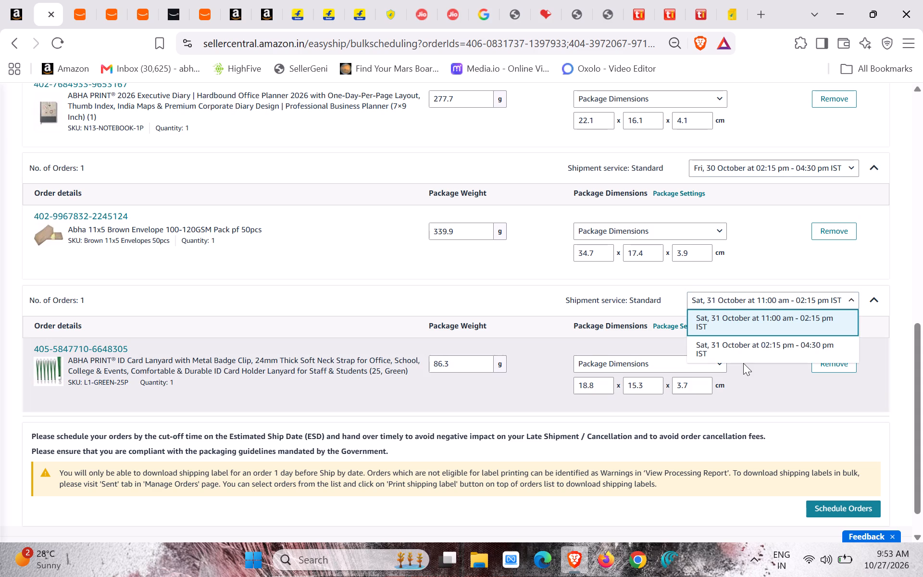
left_click(743, 349)
Submit the bulk pickup schedule for all six orders and check the request in the Schedule Pickup file status and history.
scroll(743, 349, "down", 1)
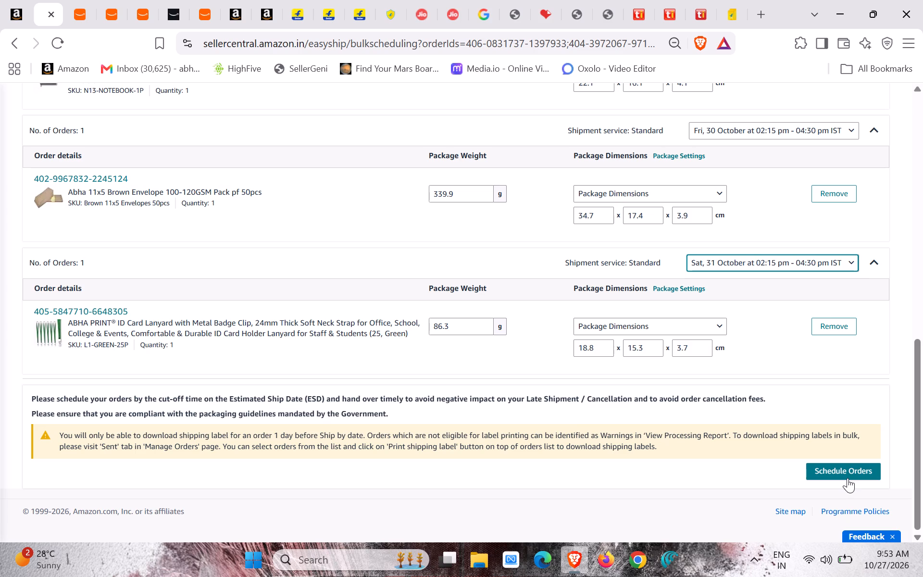
left_click(848, 478)
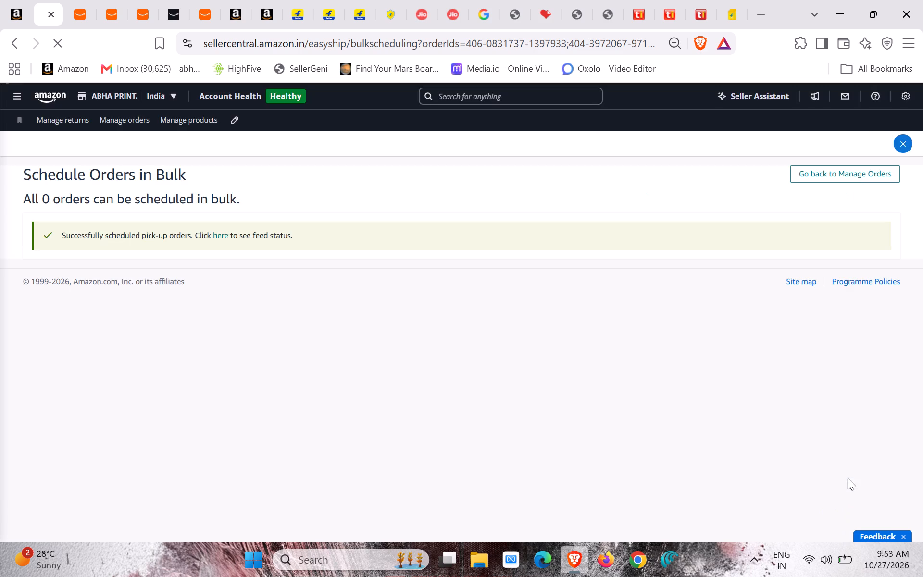
scroll(586, 417, "down", 2)
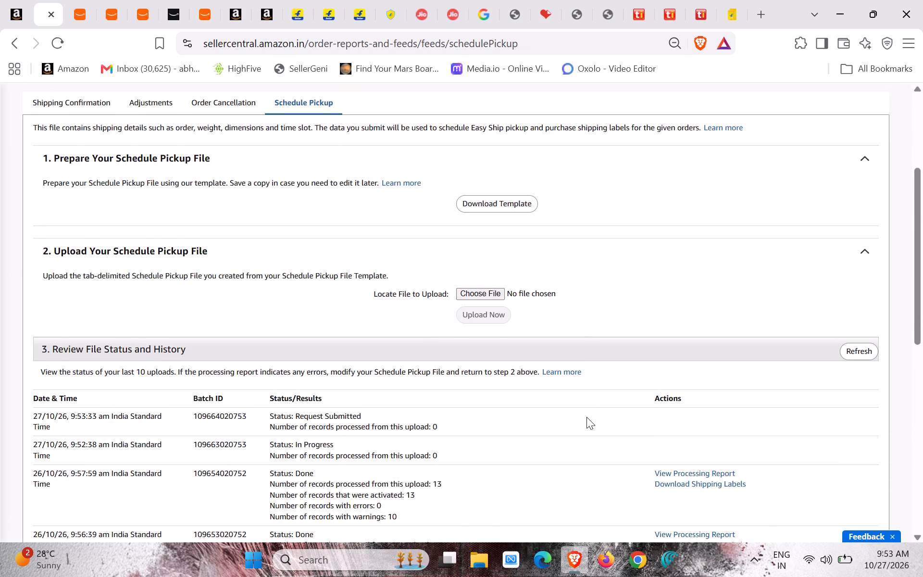
scroll(586, 417, "down", 1)
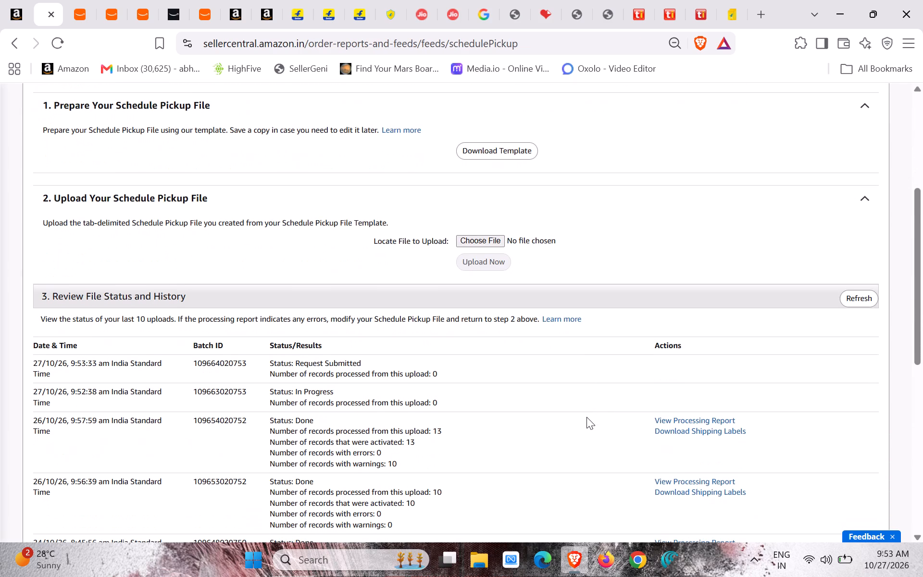
scroll(586, 417, "up", 1)
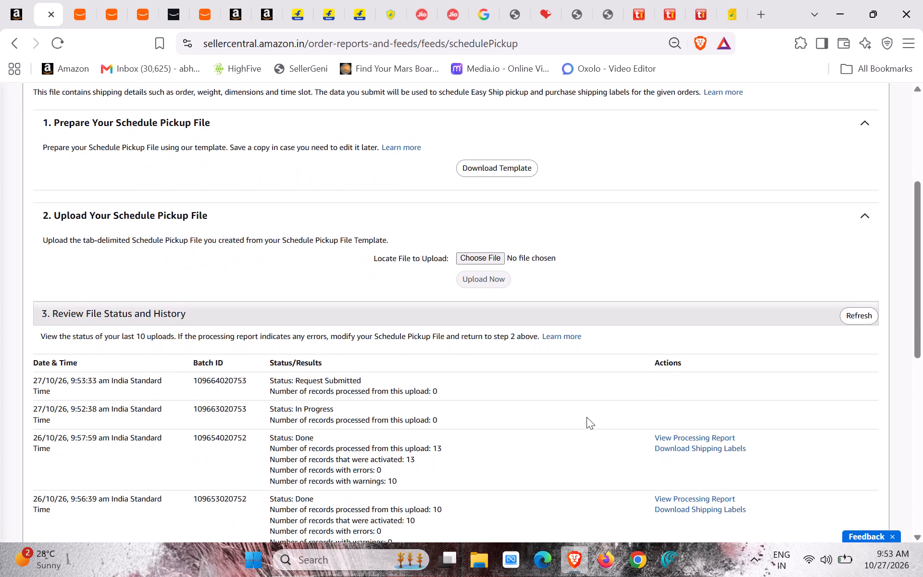
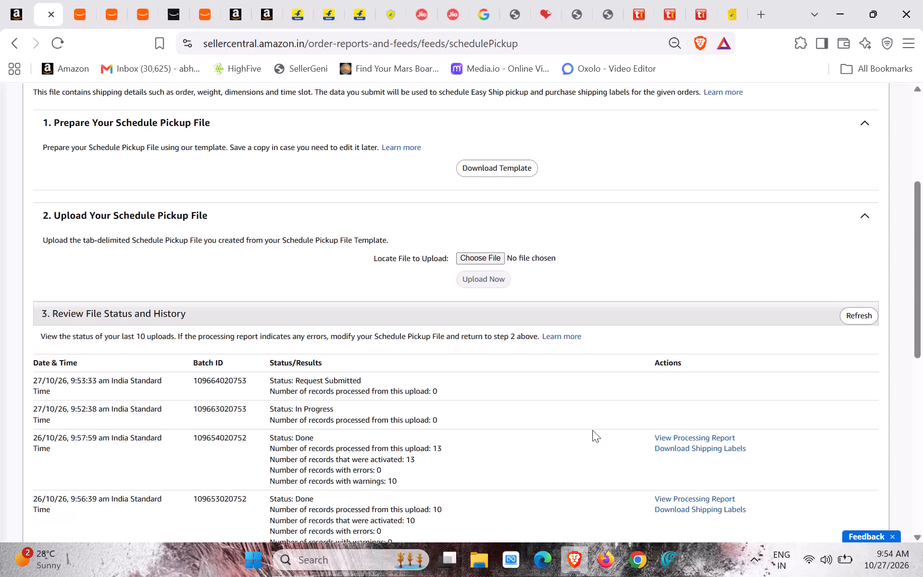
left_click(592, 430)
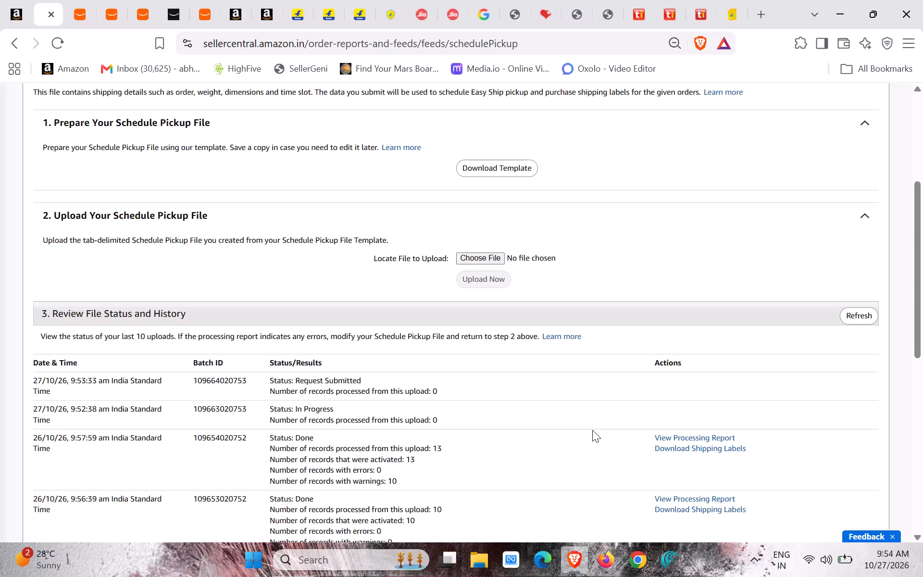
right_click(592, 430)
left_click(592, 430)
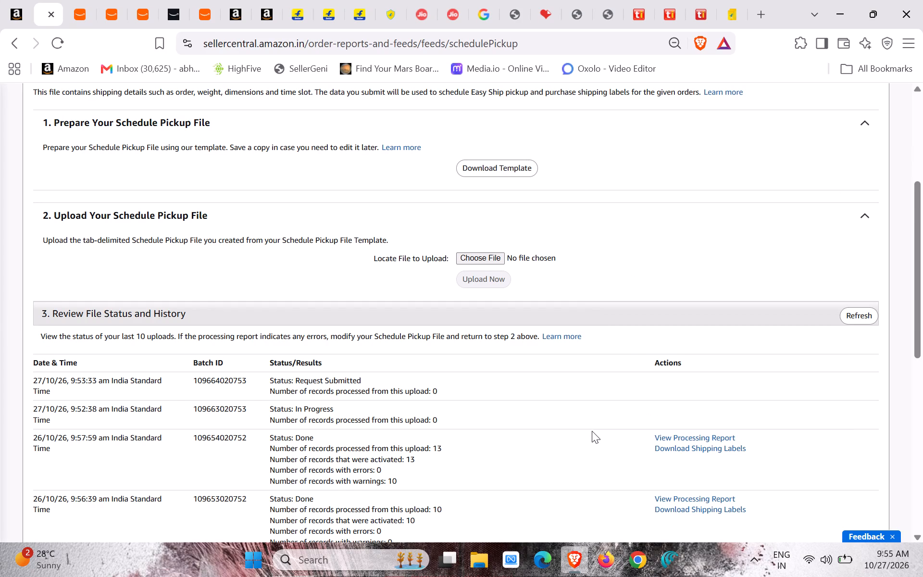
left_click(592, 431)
Switch to Firefox, refresh the PAPPER VALLEY Manage Orders page and look through its unshipped and sent Easy Ship orders.
left_click(603, 552)
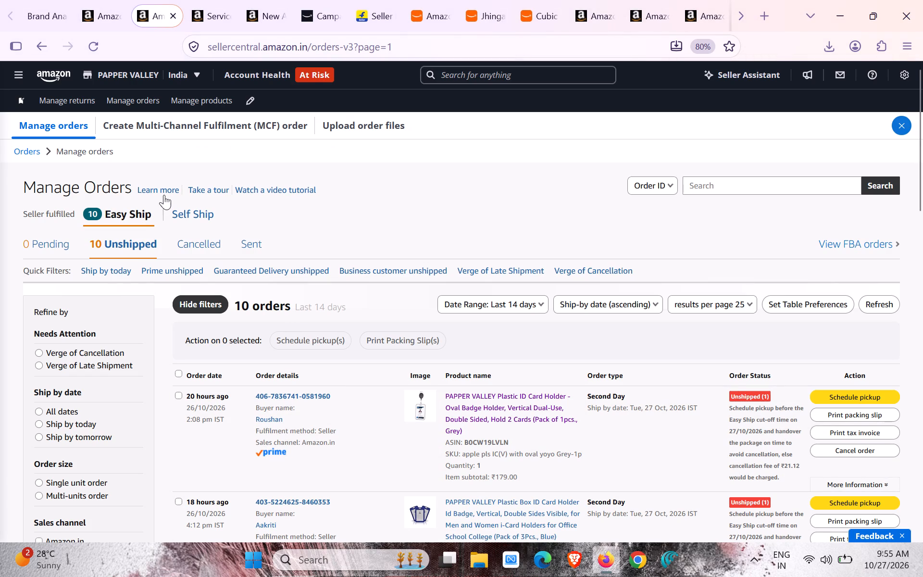
left_click(91, 50)
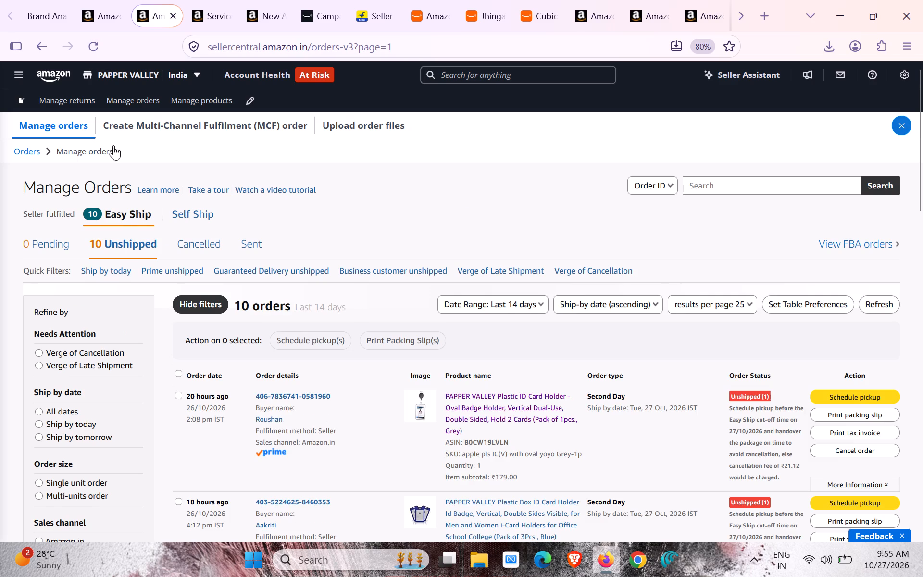
left_click(181, 373)
scroll(309, 430, "down", 5)
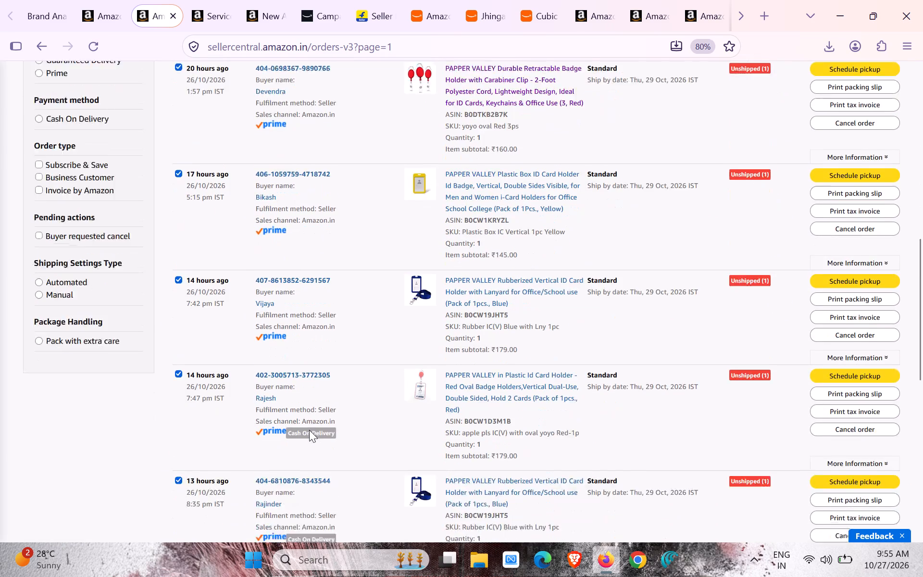
scroll(309, 430, "down", 5)
scroll(309, 430, "up", 7)
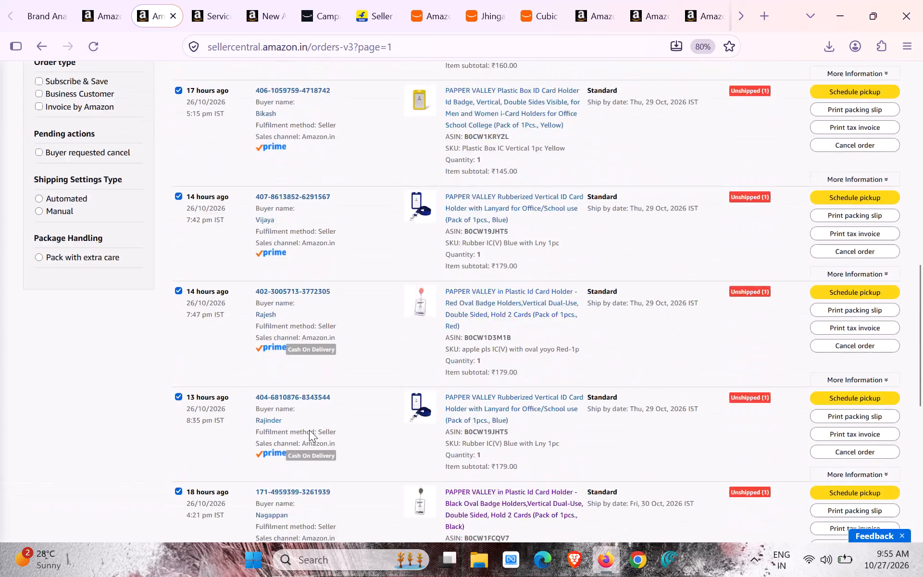
scroll(309, 430, "up", 1)
scroll(298, 402, "down", 1)
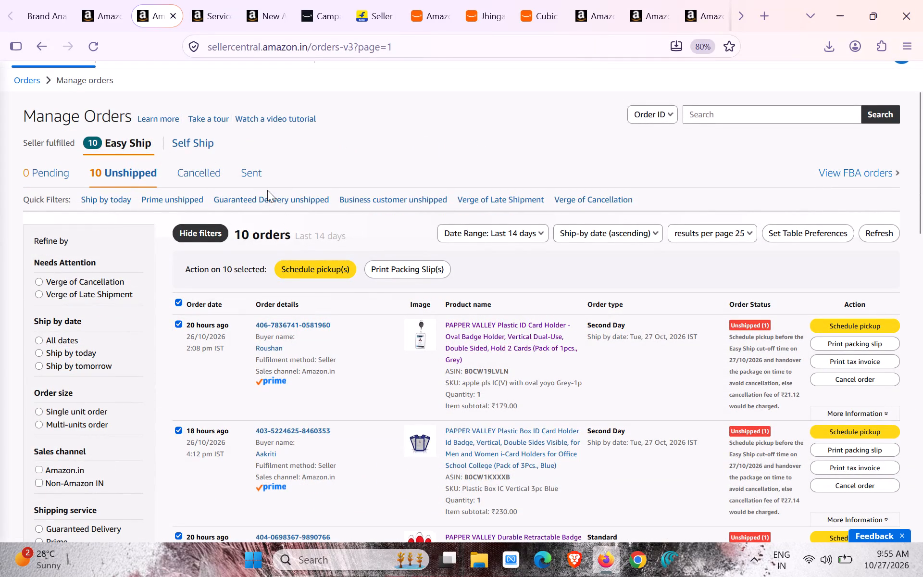
left_click(249, 169)
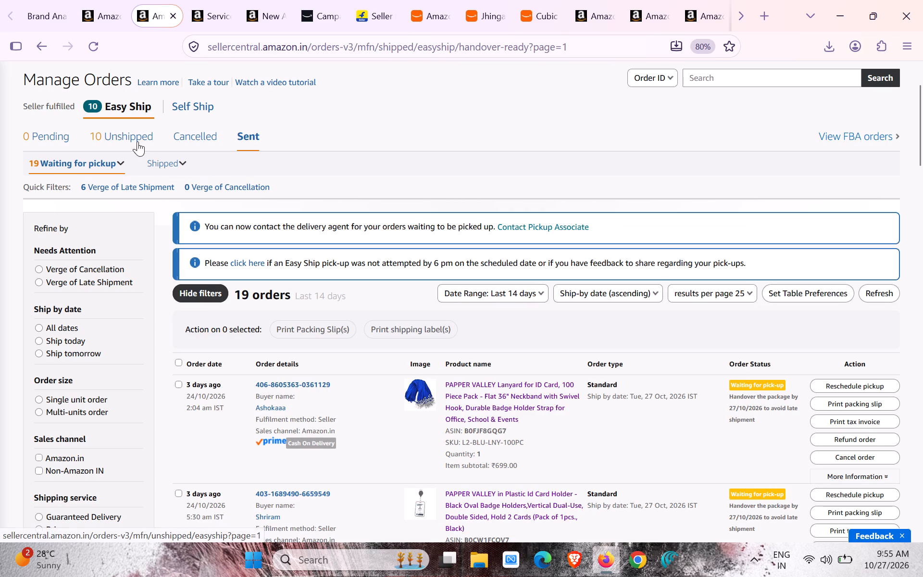
Return to the unshipped Easy Ship orders, select all ten and start scheduling their pickups in bulk.
left_click(126, 135)
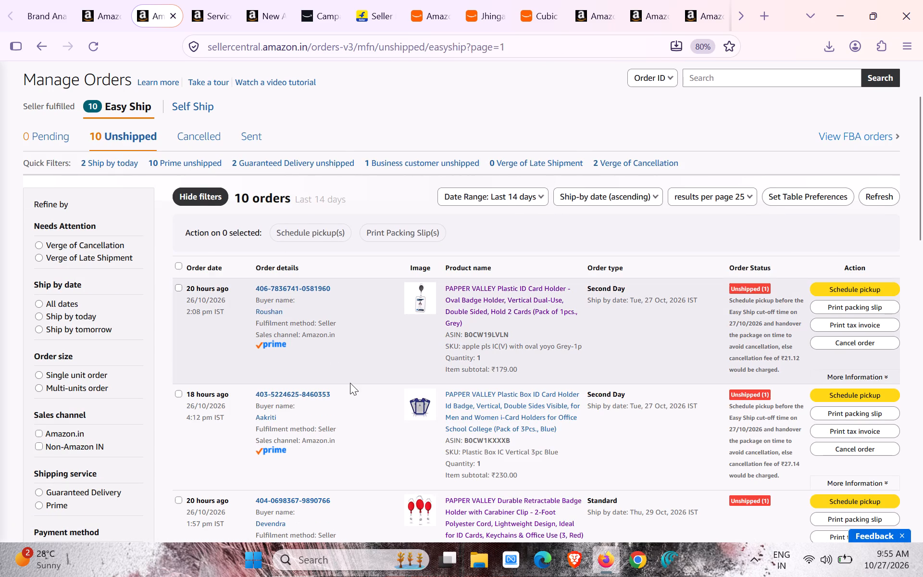
left_click(177, 265)
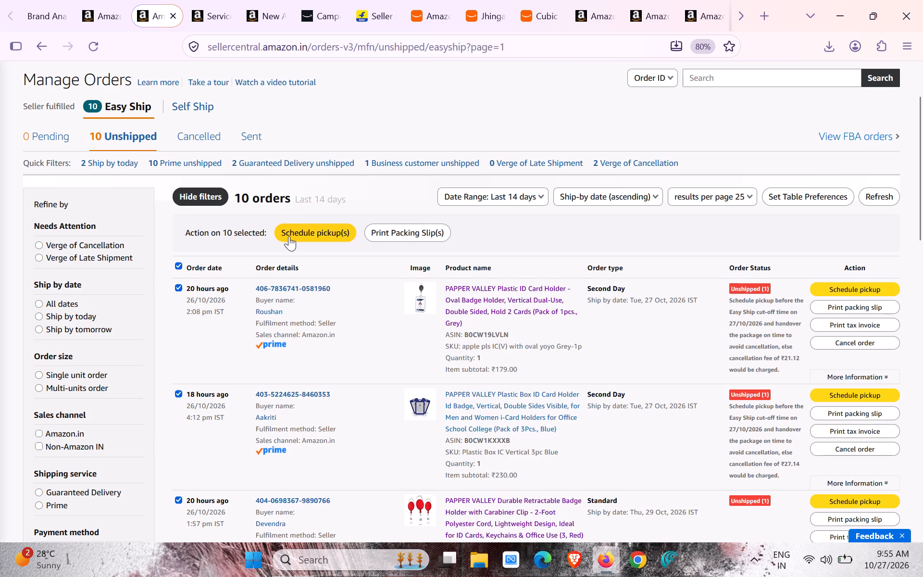
left_click(289, 236)
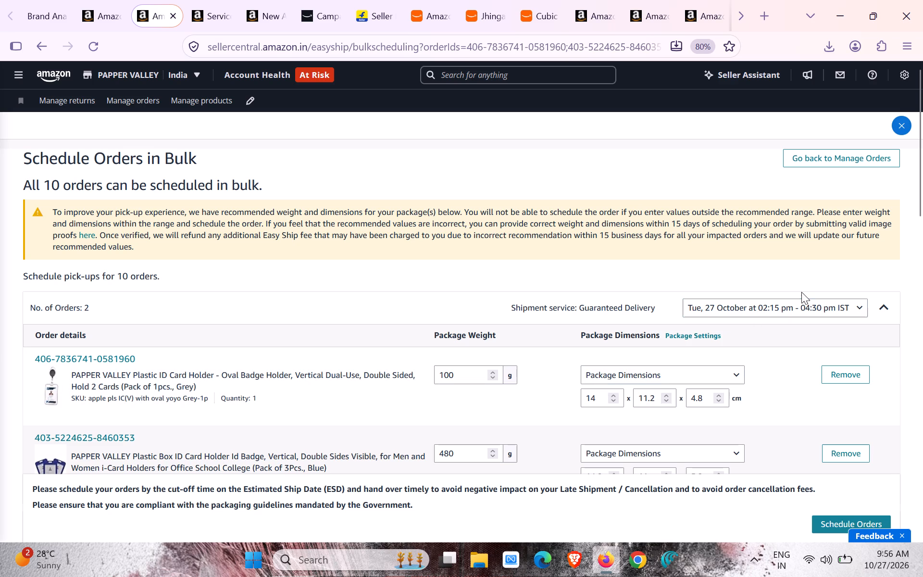
Set the Thu, 29 October, Fri, 30 October, Sat, 31 October and Mon, 02 November pickups to 02:15 pm - 04:30 pm IST.
scroll(800, 256, "down", 2)
left_click(772, 348)
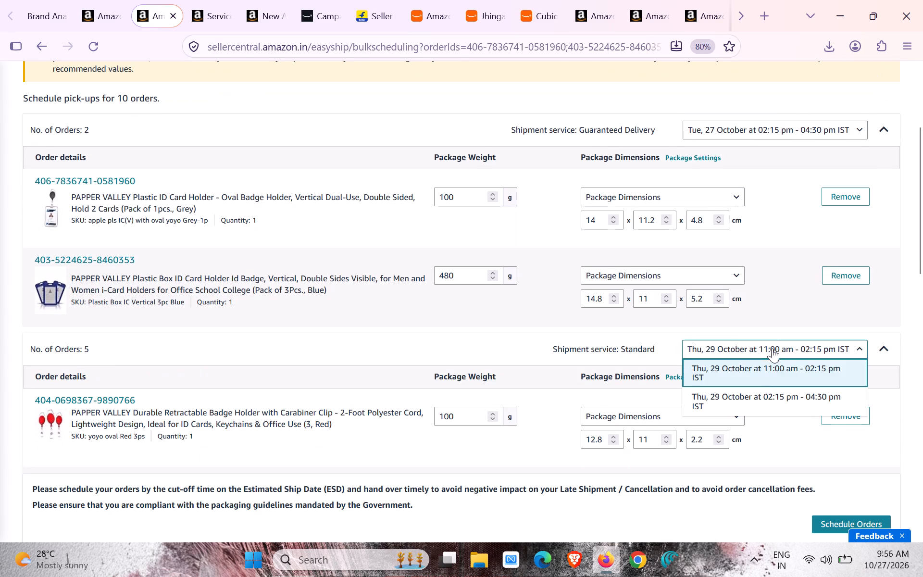
left_click(771, 398)
scroll(771, 398, "down", 3)
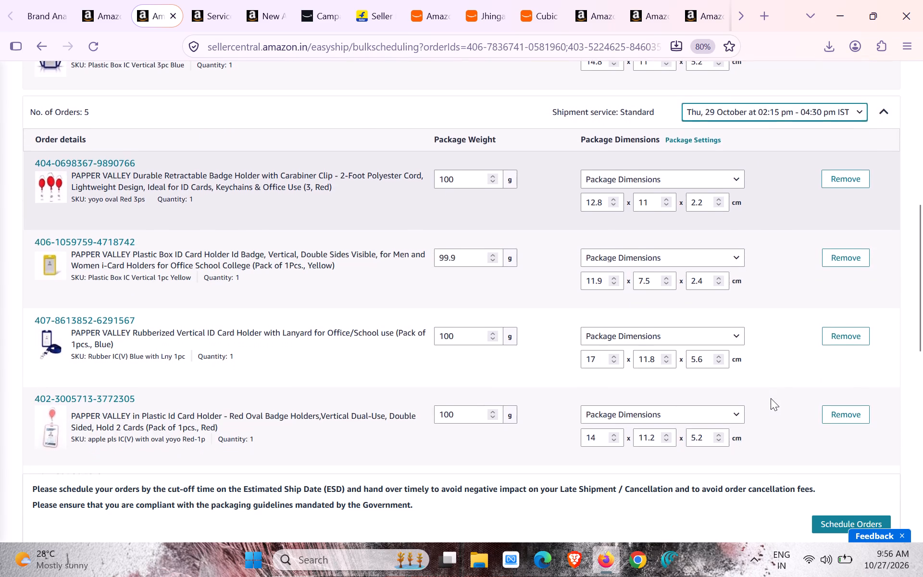
scroll(771, 398, "down", 3)
left_click(792, 382)
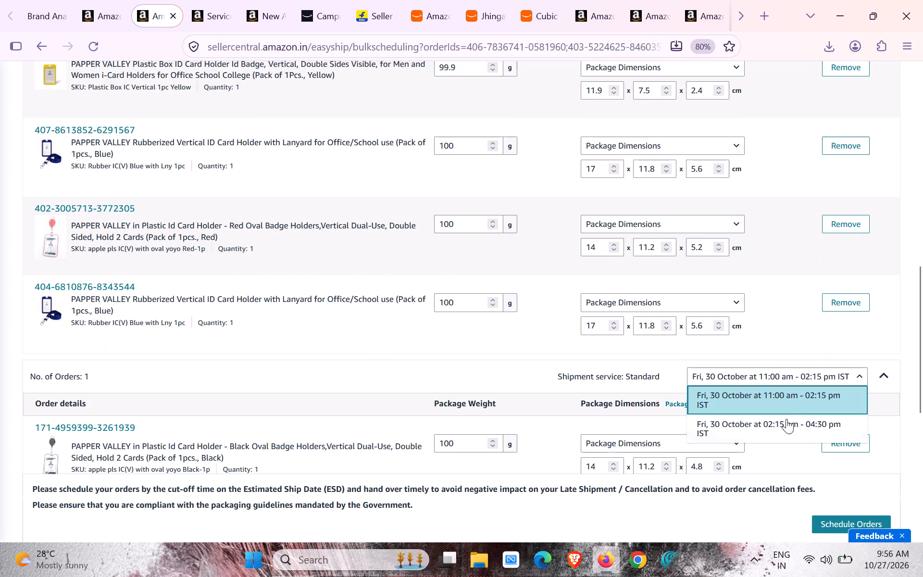
left_click(784, 431)
scroll(784, 431, "down", 3)
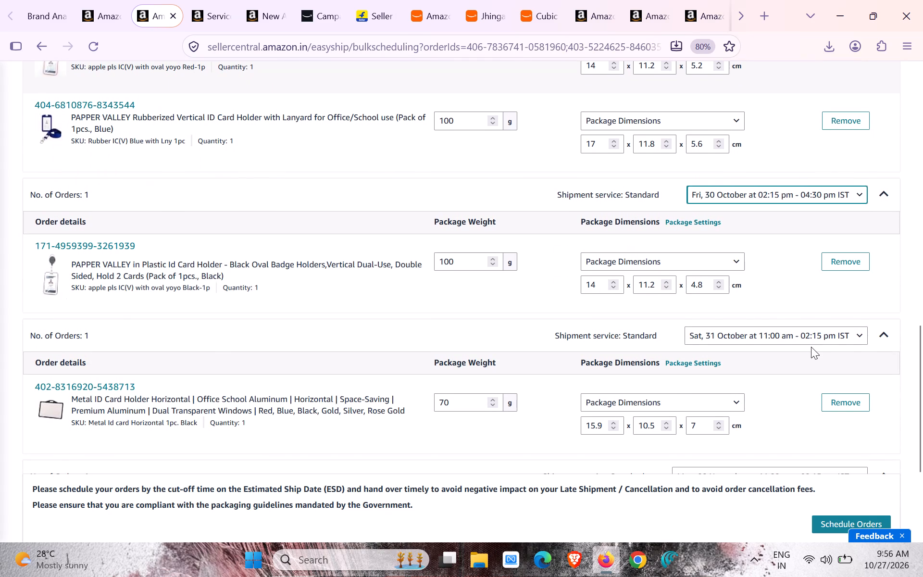
left_click(812, 338)
left_click(788, 383)
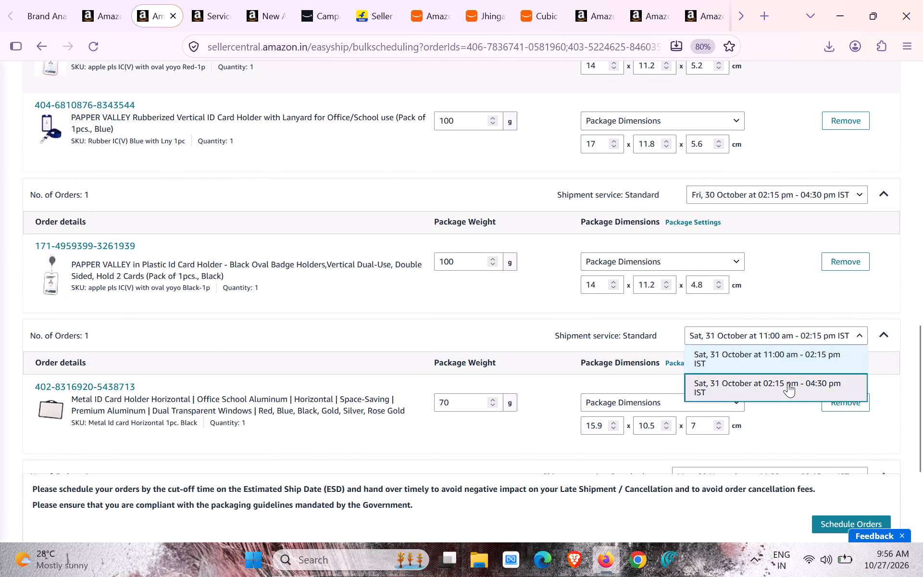
scroll(788, 383, "down", 2)
left_click(794, 288)
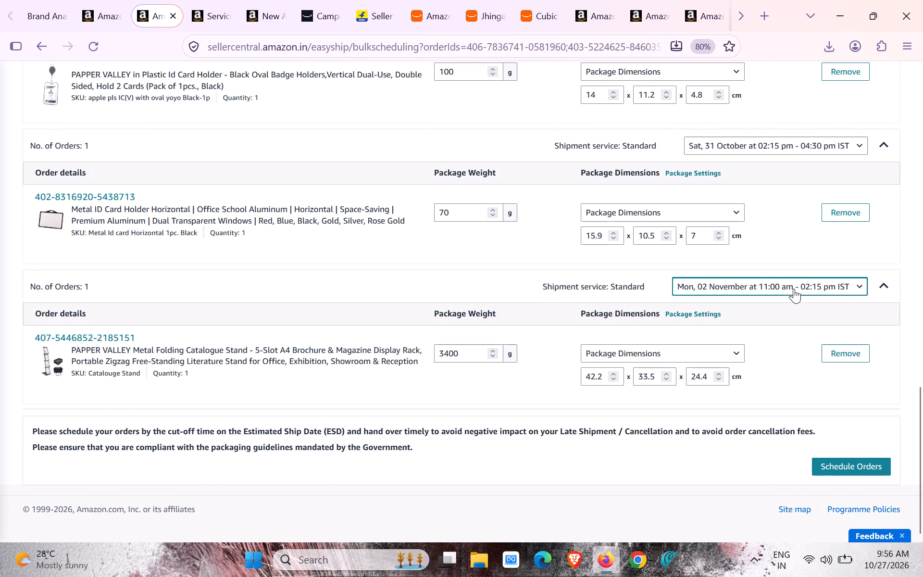
left_click(793, 337)
Submit the bulk pickup schedule for all ten orders and check the request in the Schedule Pickup file status and history.
scroll(793, 337, "down", 1)
scroll(793, 337, "up", 1)
scroll(850, 412, "down", 2)
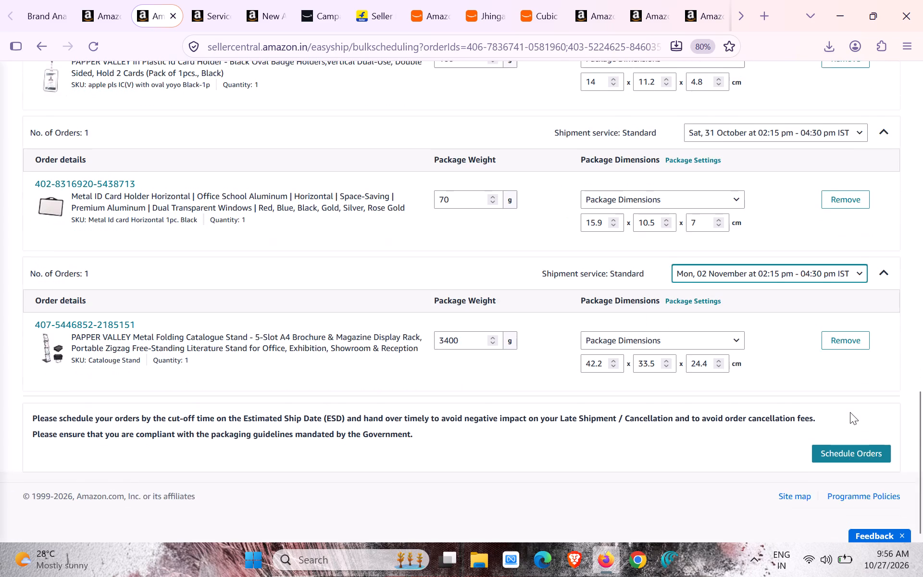
left_click(869, 470)
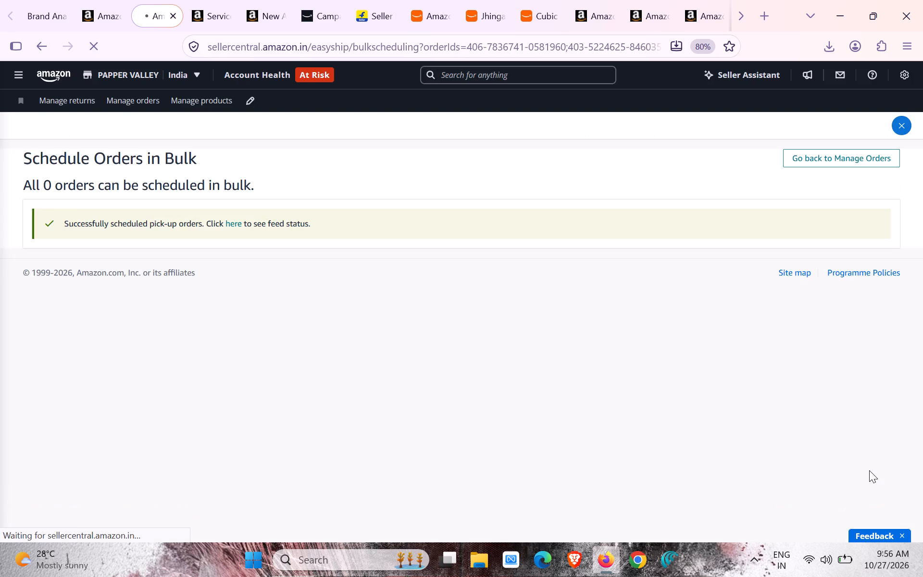
scroll(677, 358, "down", 1)
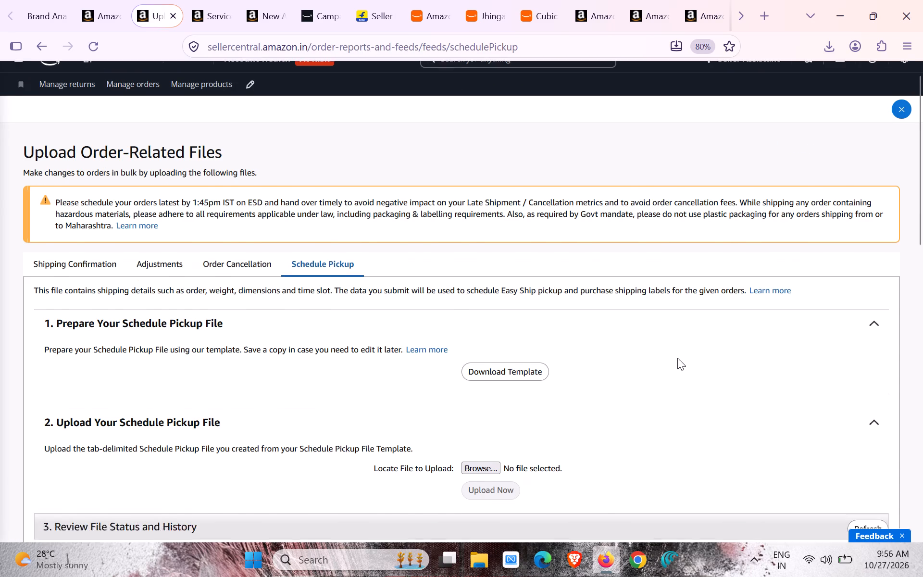
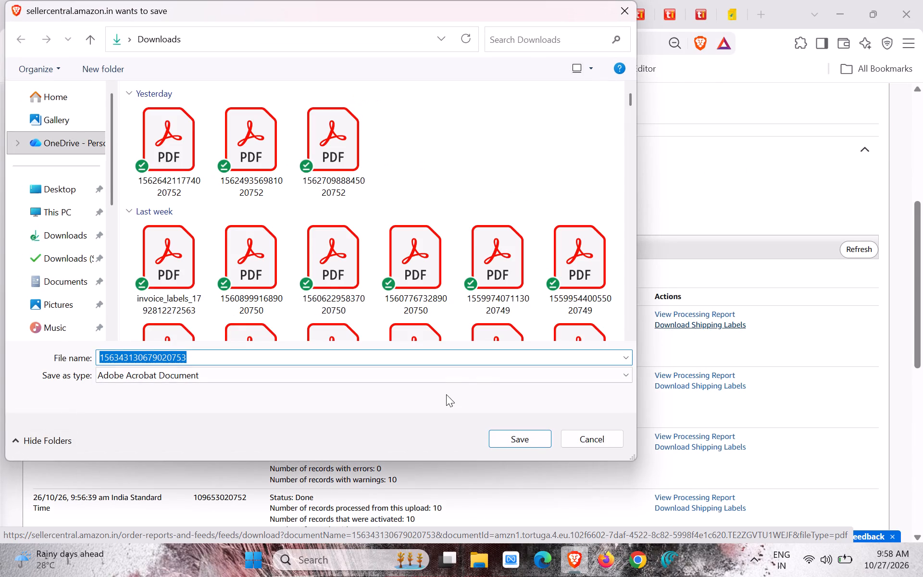
left_click(508, 437)
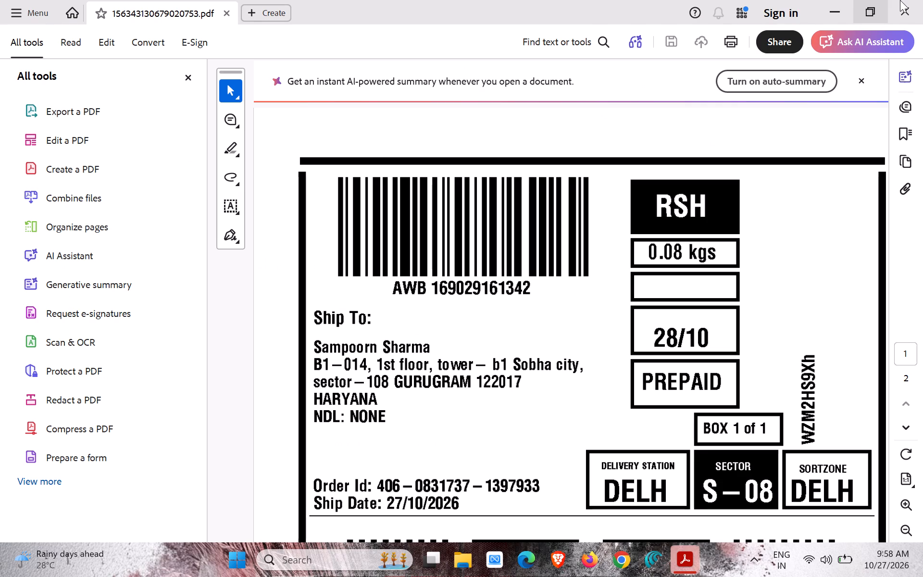
left_click(900, 0)
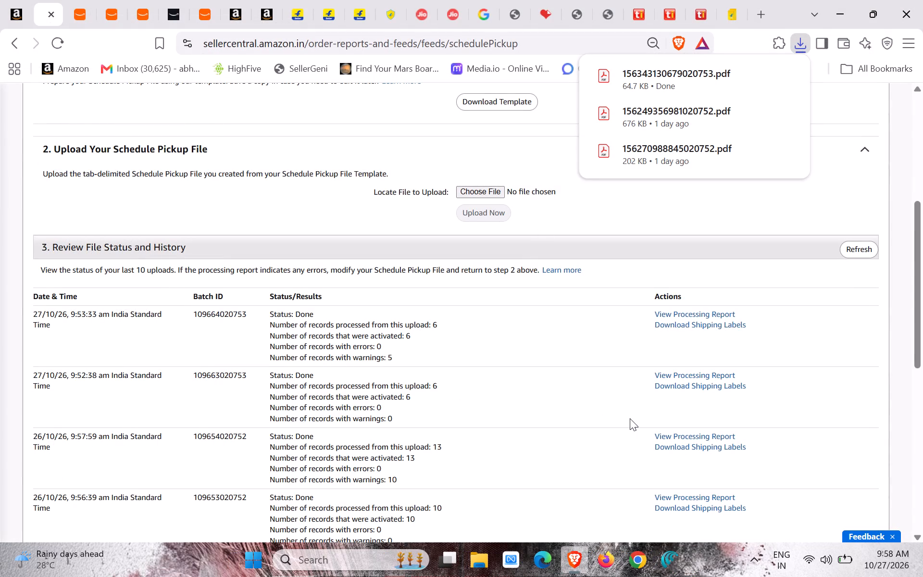
left_click(690, 386)
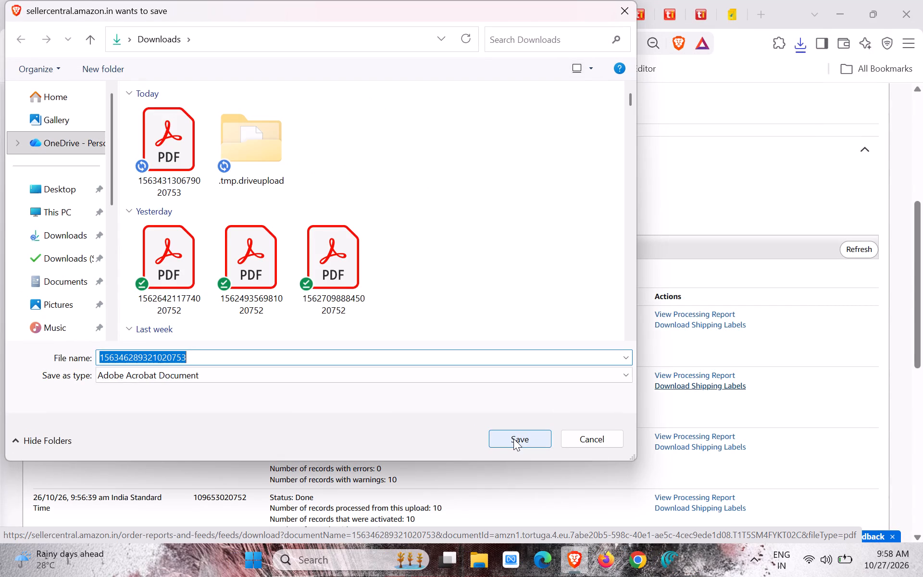
left_click(513, 439)
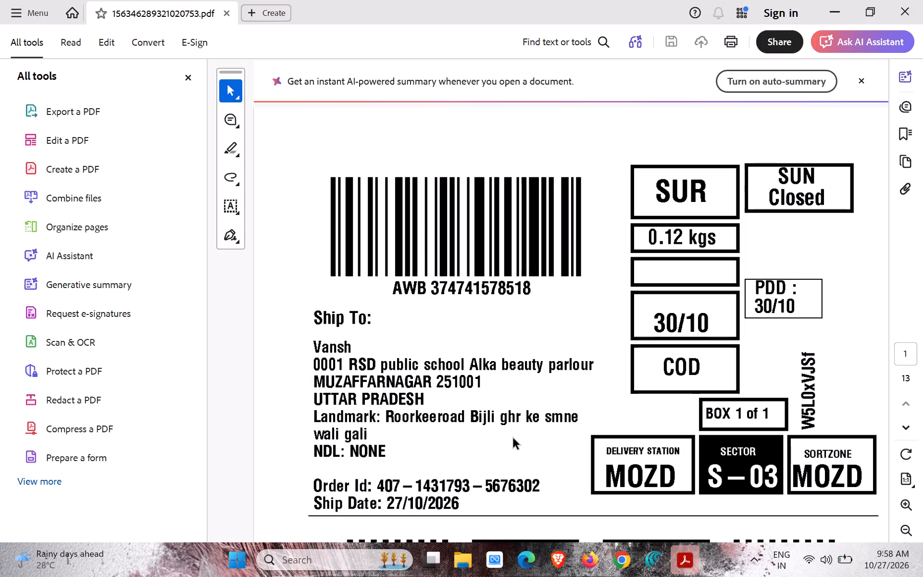
left_click(922, 0)
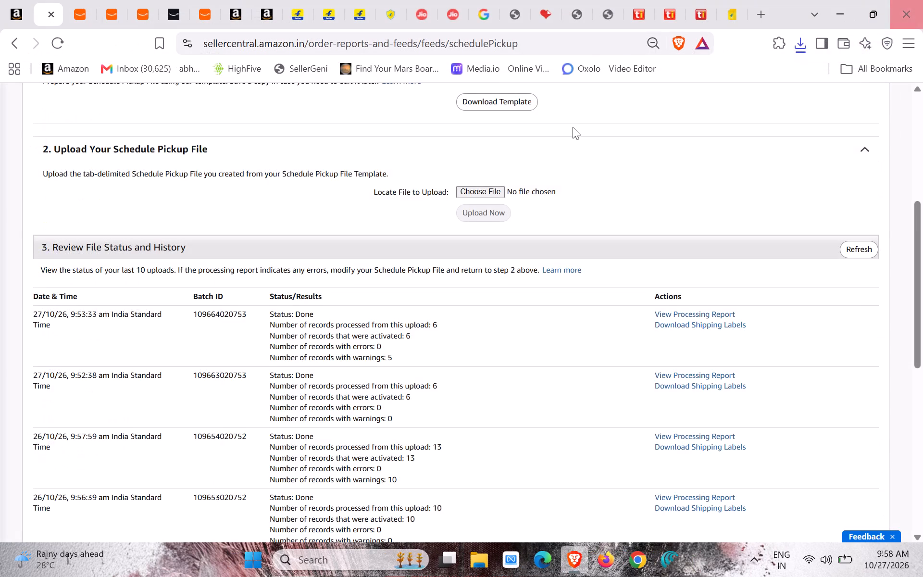
Open the Manage products inventory page of the ABHA PRINT account.
scroll(573, 127, "up", 4)
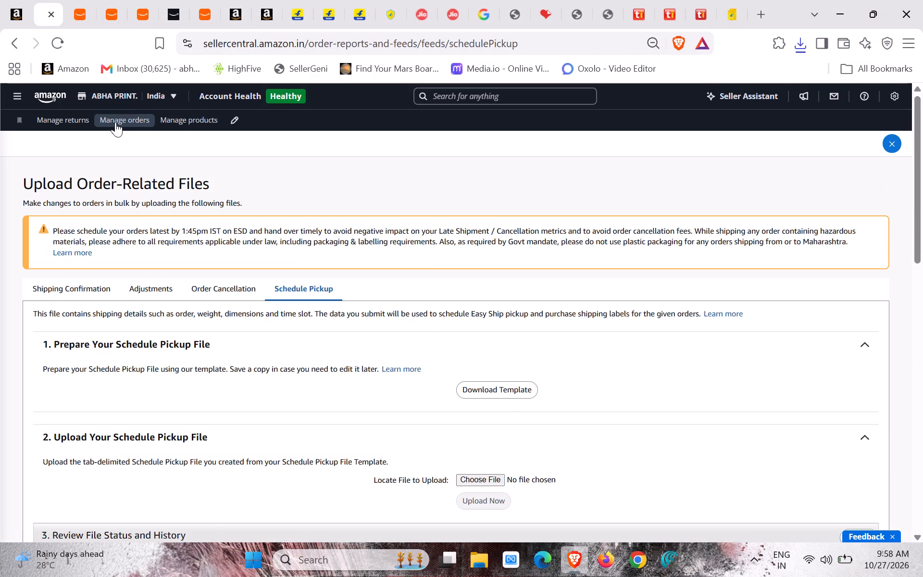
left_click(177, 127)
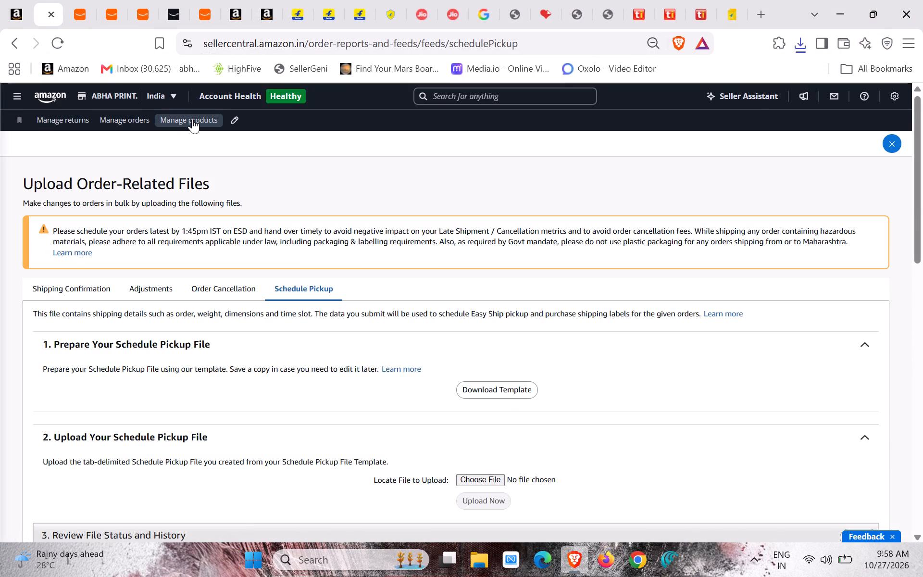
left_click(192, 119)
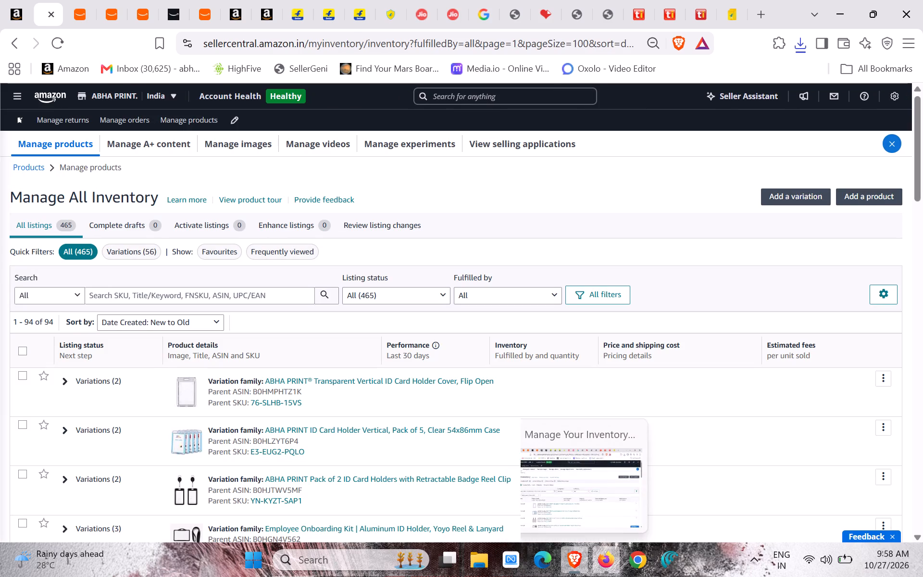
Switch to Firefox, refresh the Schedule Pickup upload history, download the 27/10/26 batch's shipping labels, and close the opened PDF views.
left_click(598, 553)
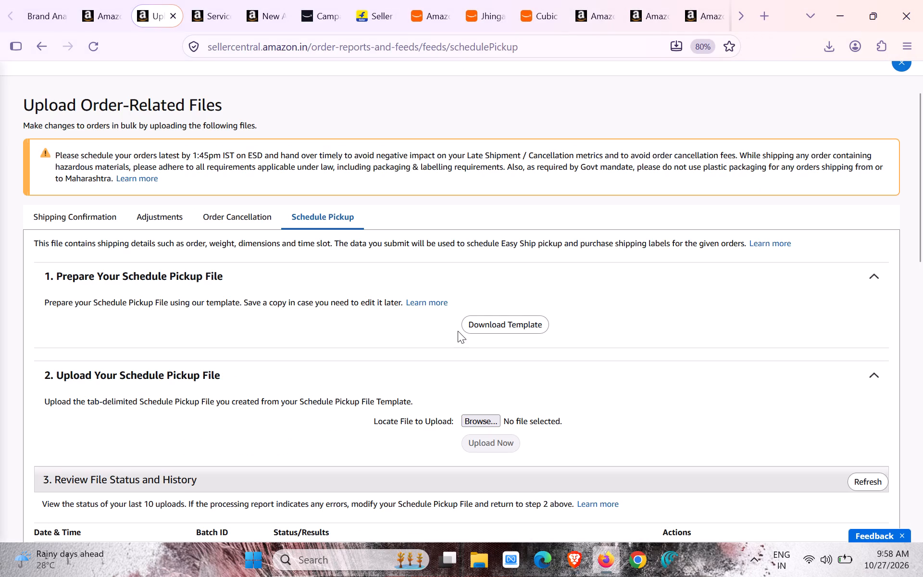
scroll(369, 228, "down", 4)
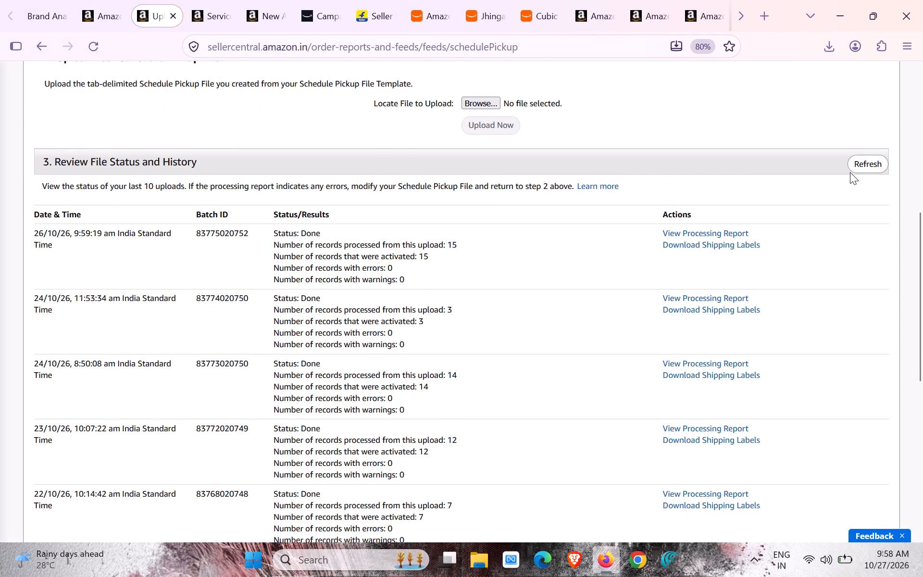
left_click(860, 155)
scroll(513, 258, "down", 1)
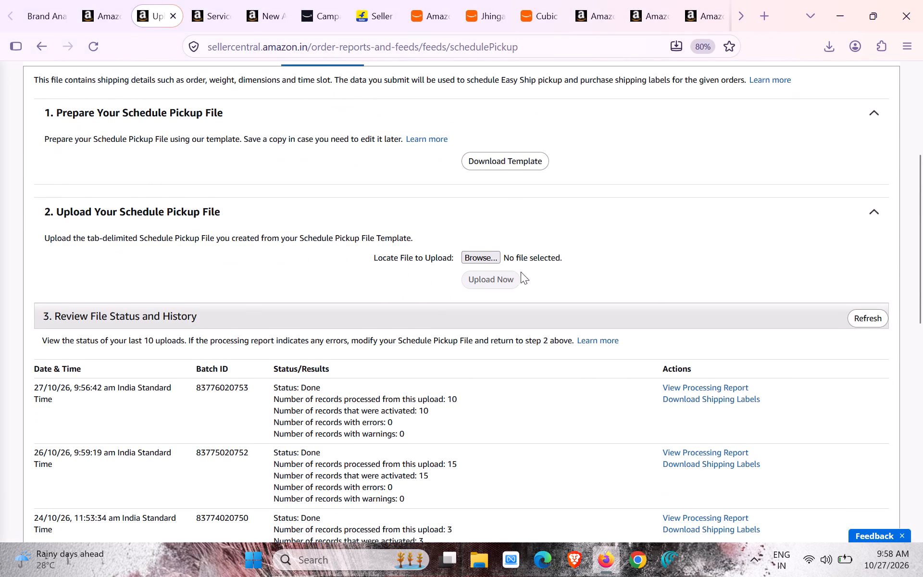
left_click(679, 397)
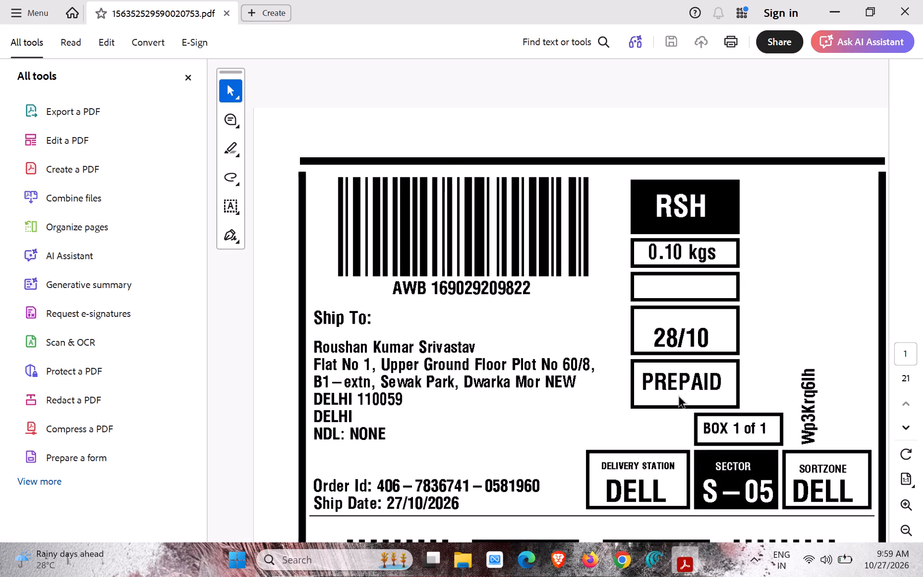
left_click(922, 0)
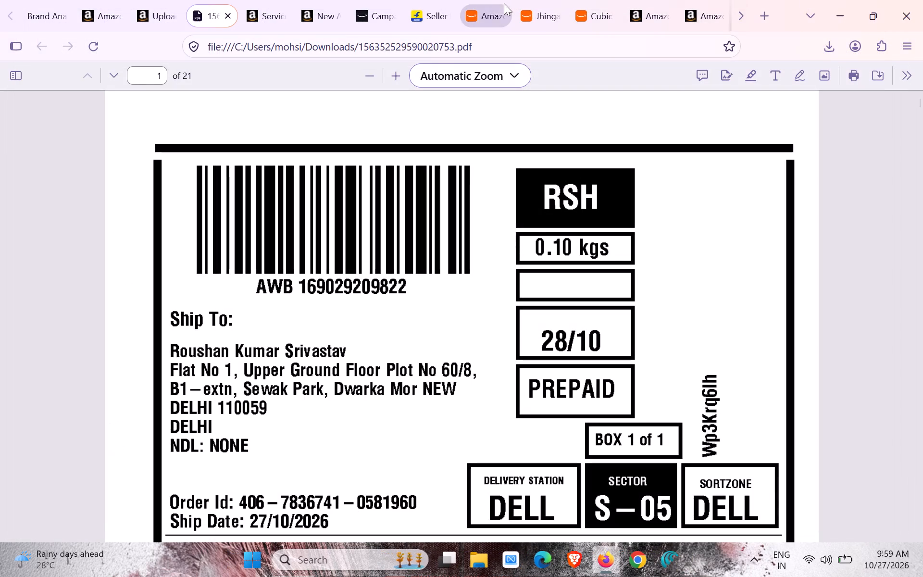
left_click(227, 14)
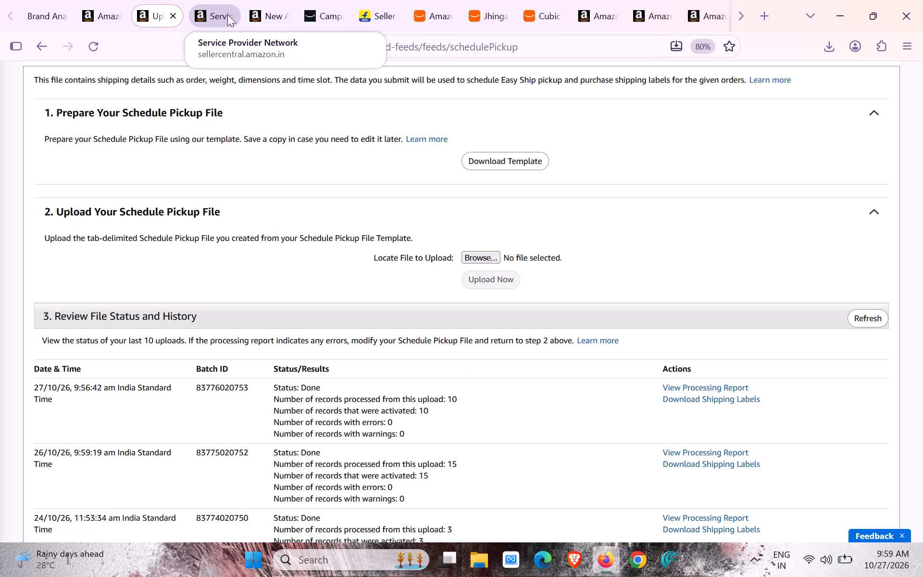
Go to the Seller Central page showing Seller University's upcoming webinars.
left_click(100, 10)
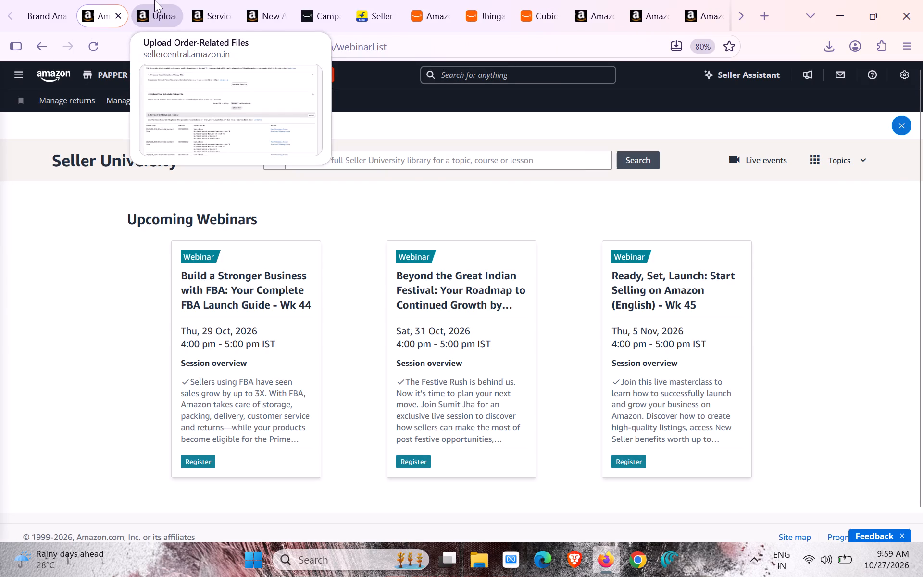
Return to PAPPER VALLEY's Upload Order-Related Files page, at the start of its Schedule Pickup section.
left_click(154, 0)
scroll(158, 150, "up", 5)
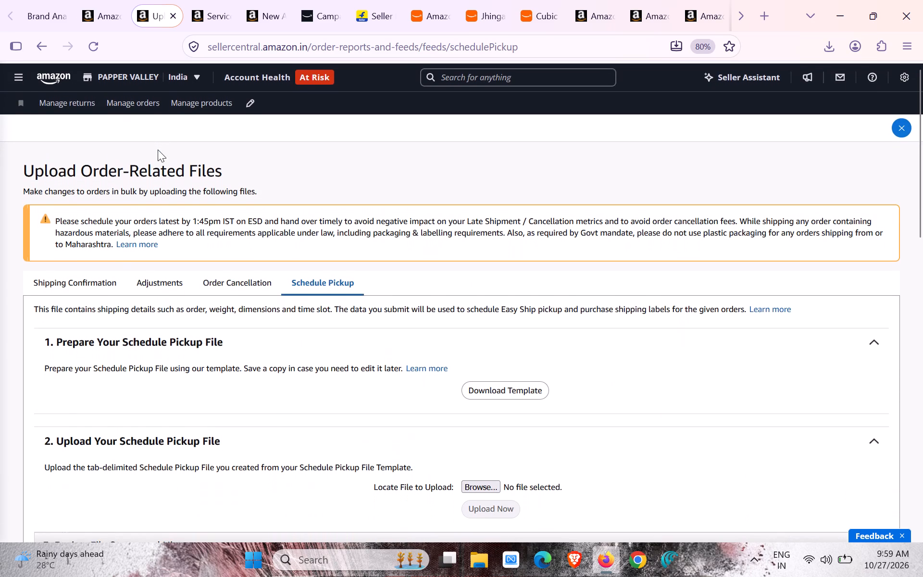
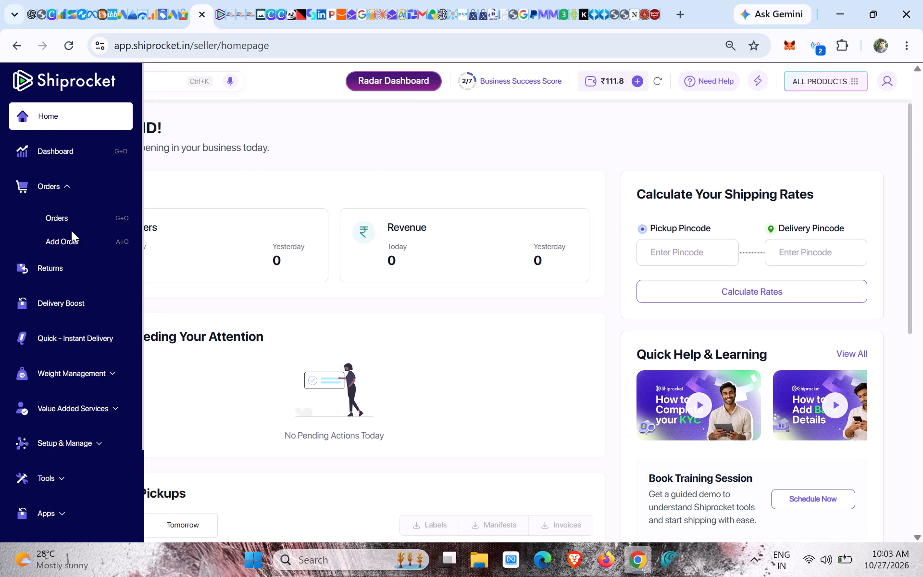
Open the Shiprocket seller account's Orders list to check for new orders.
left_click(64, 226)
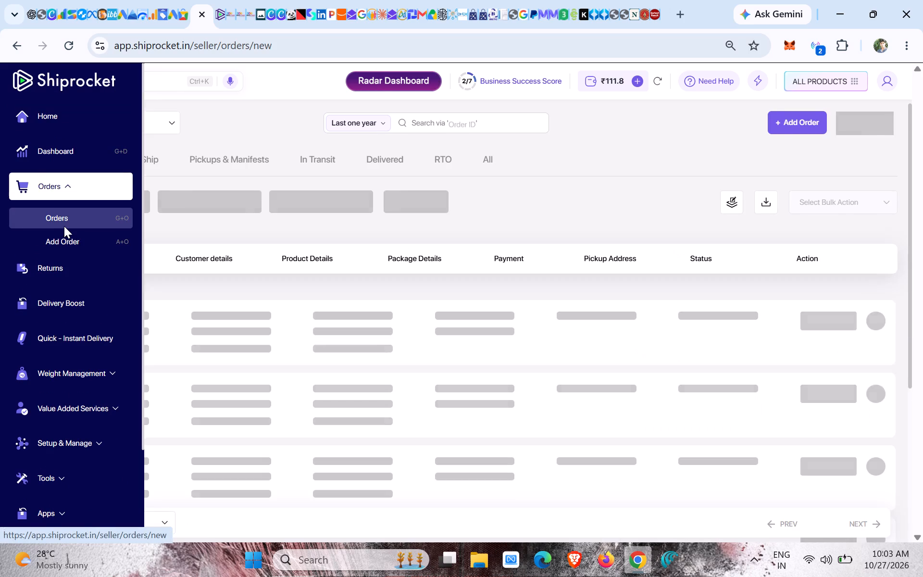
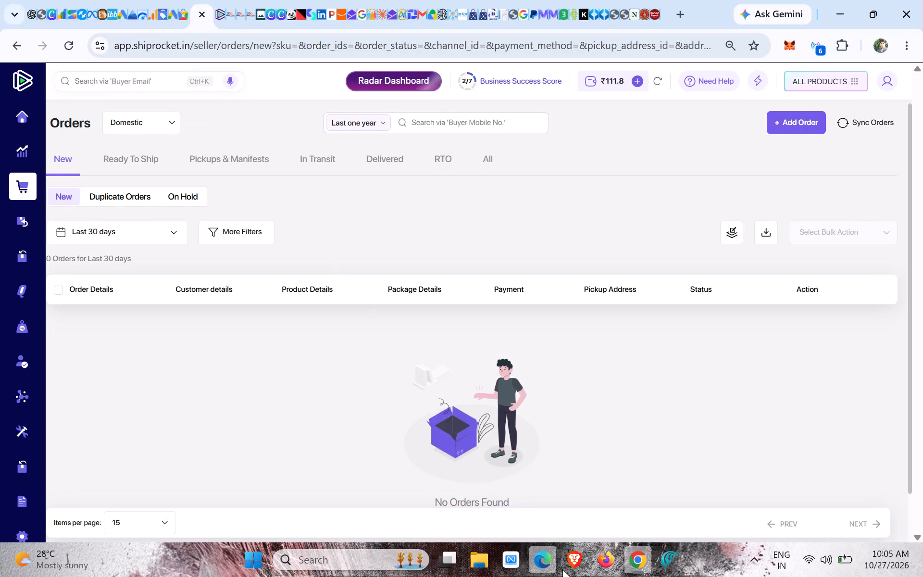
Switch to the Brave browser window with the ABHA PRINT Amazon Seller Central inventory page.
left_click(581, 574)
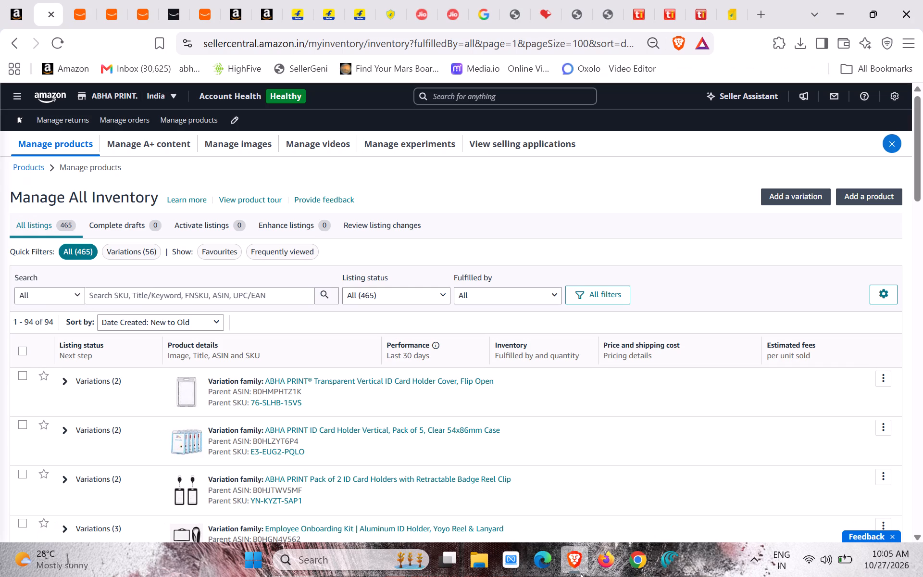
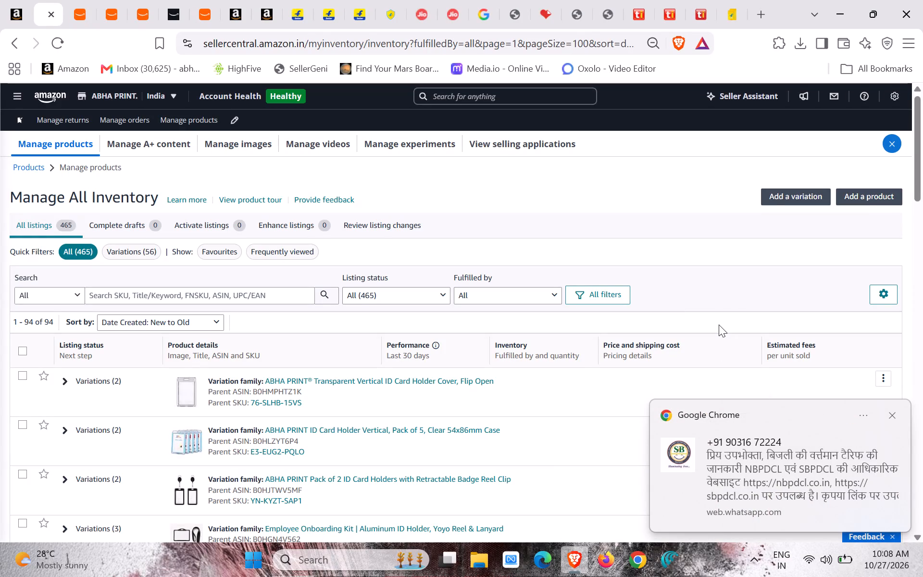
Dismiss the notification and look through the ABHA PRINT inventory listings.
left_click(891, 417)
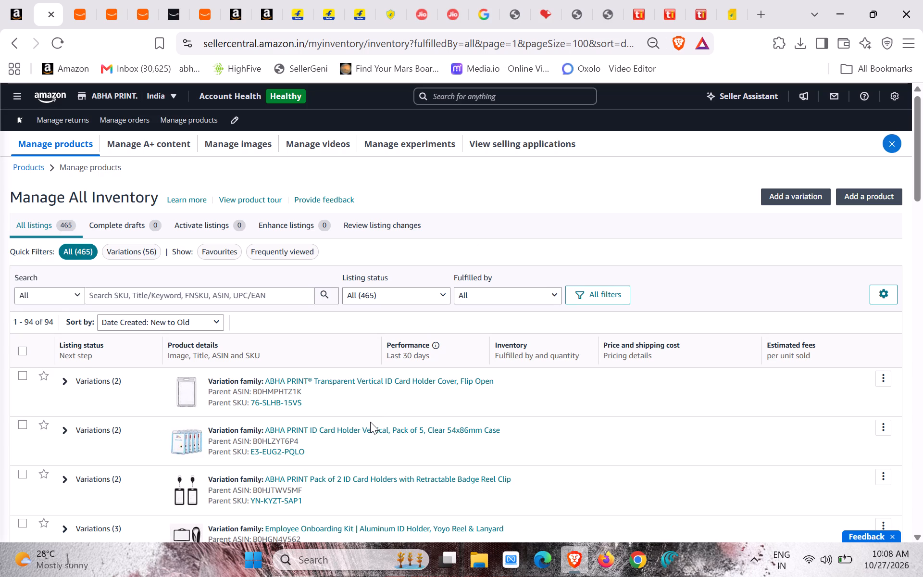
scroll(370, 422, "down", 4)
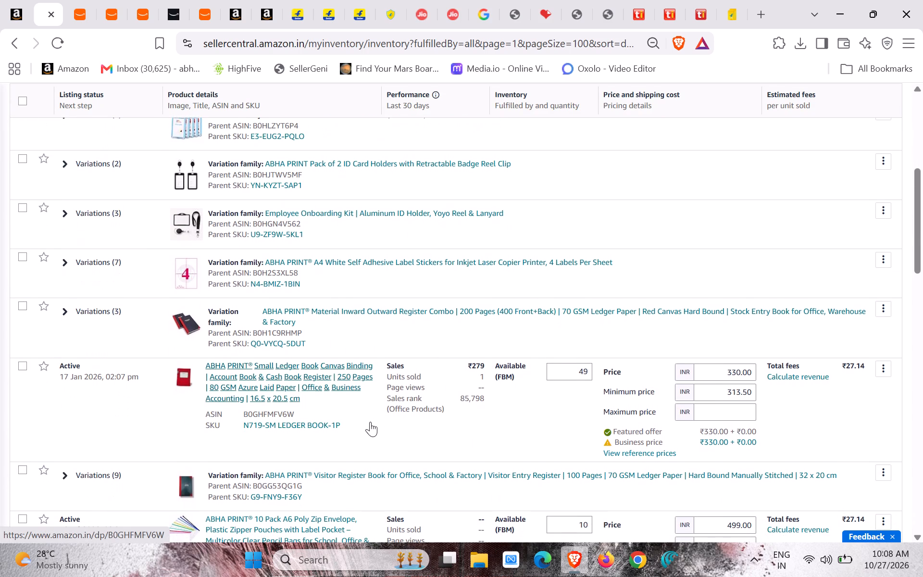
scroll(370, 422, "down", 2)
scroll(370, 422, "up", 1)
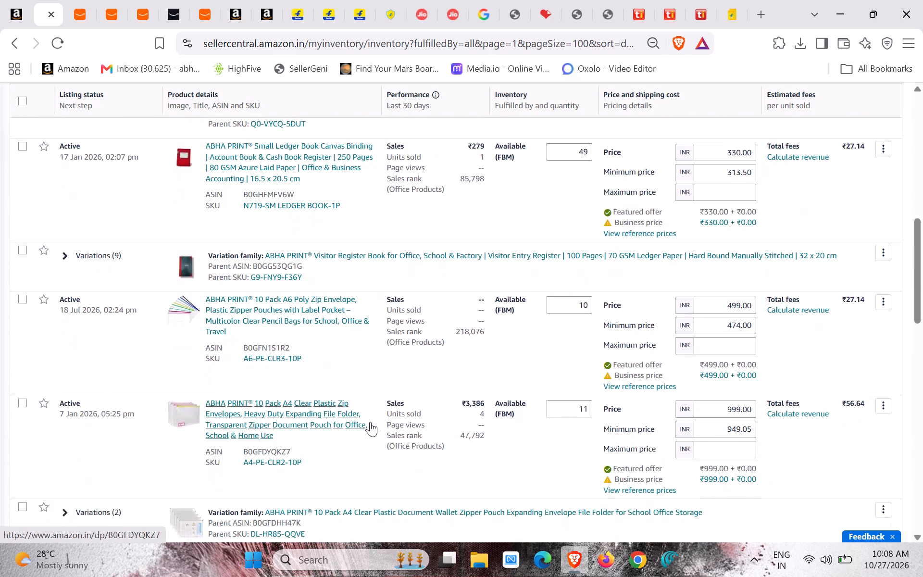
scroll(370, 422, "up", 1)
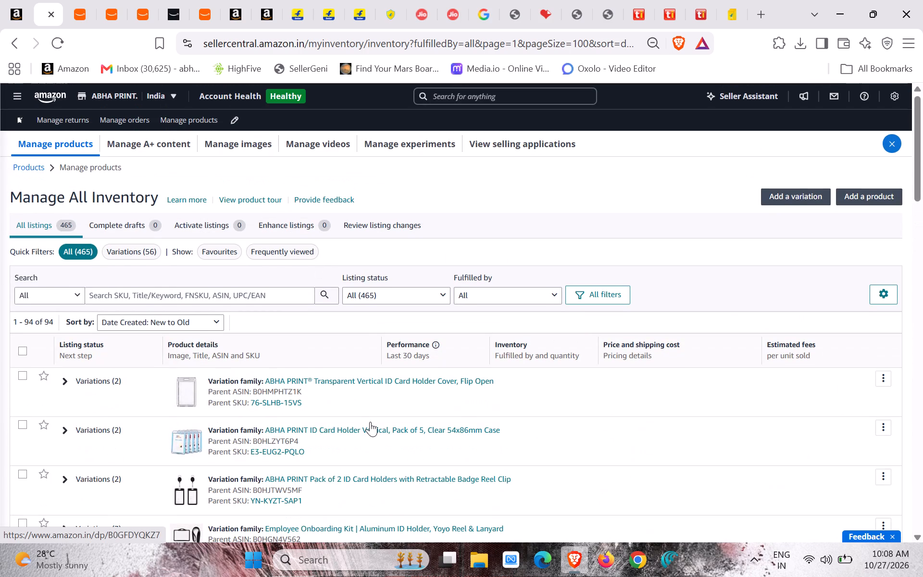
Switch to the Firefox window with the PAPPERVALLEY Flipkart active listings.
left_click(605, 556)
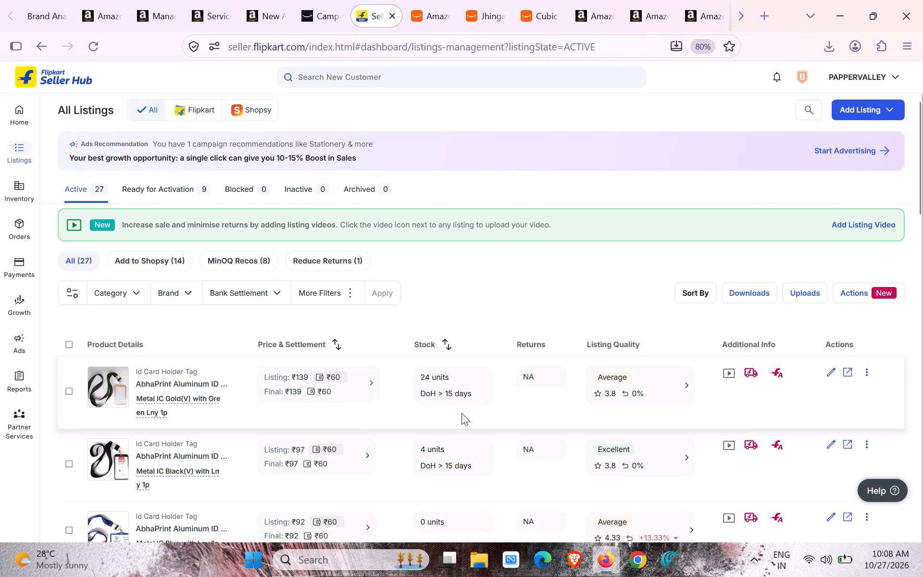
Set the stock of the Metal IC Gold(V) with Green Lny 1p listing to 0 and apply it.
scroll(456, 405, "down", 1)
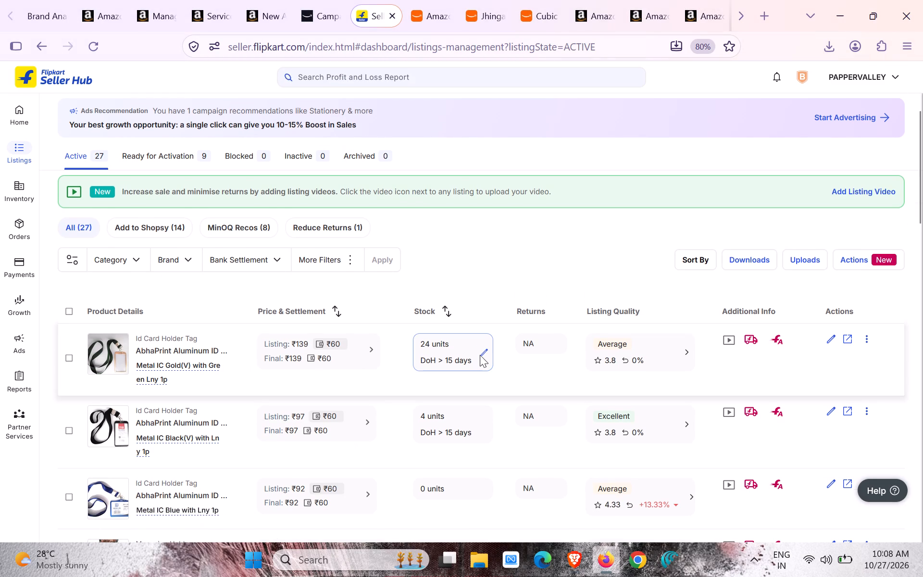
left_click(481, 354)
left_click_drag(538, 324, 418, 344)
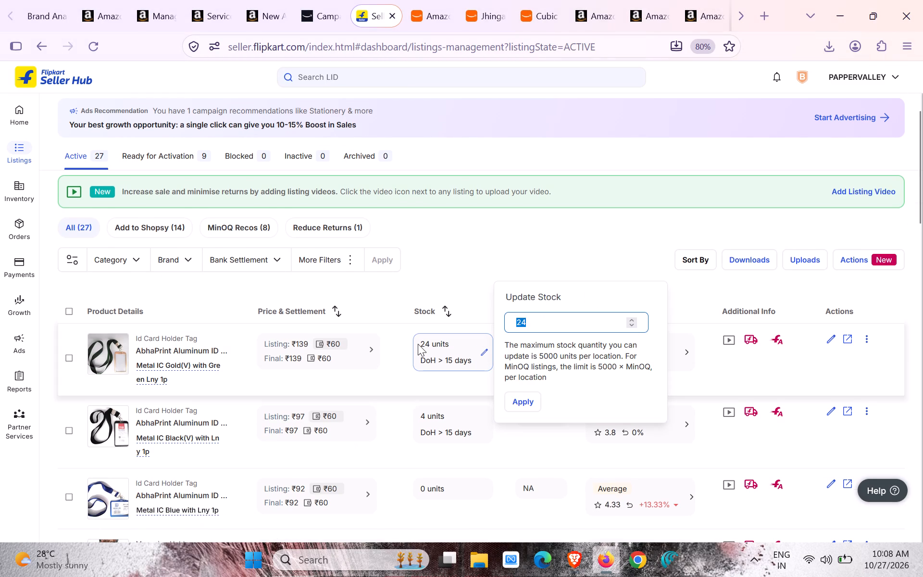
key("0")
left_click(523, 406)
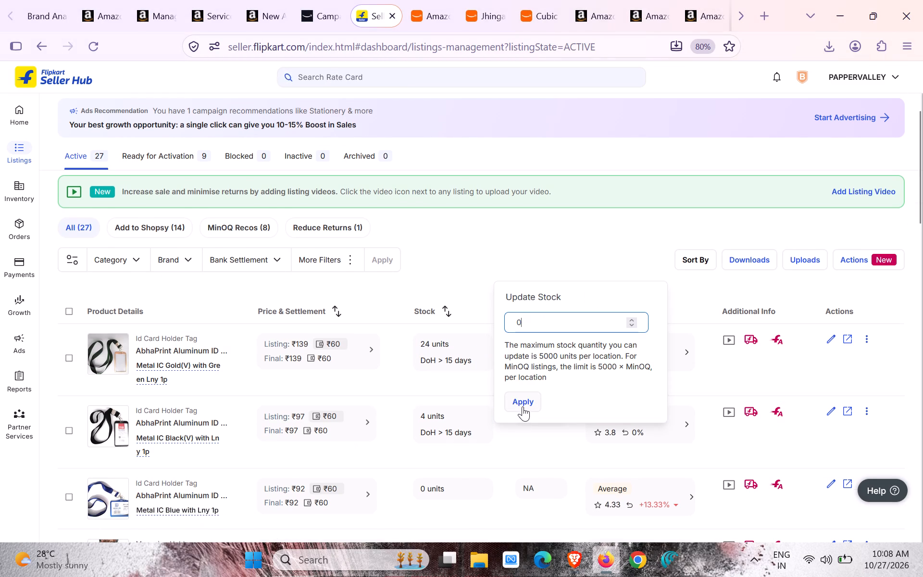
Set the stock of the Metal IC Black(V) with Lny 1p listing to 0, apply it and close the stock editor.
left_click(485, 424)
left_click(485, 425)
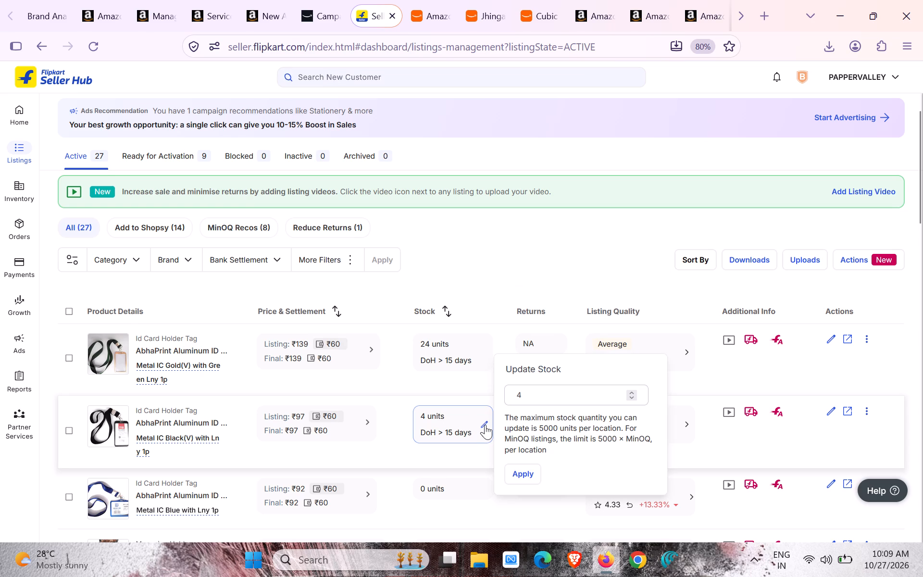
left_click_drag(544, 391, 458, 398)
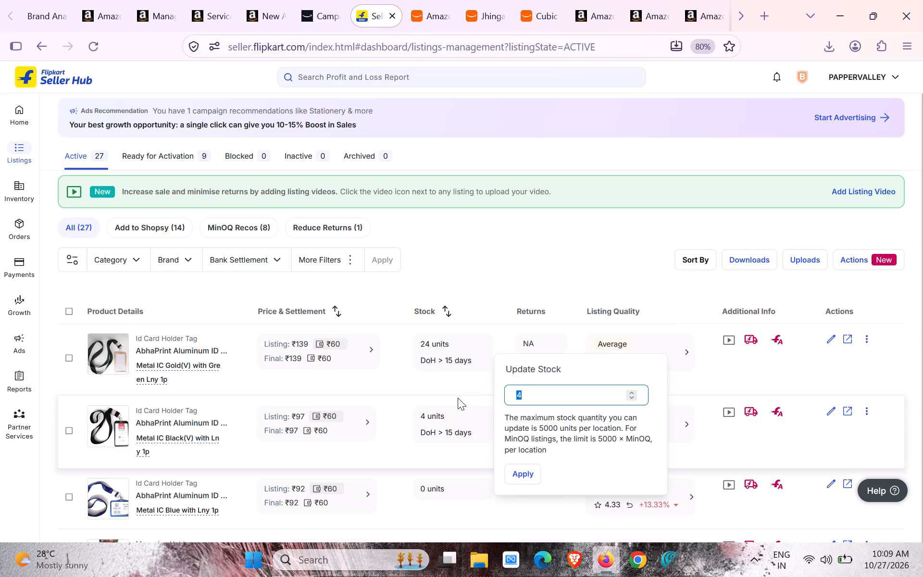
key("0")
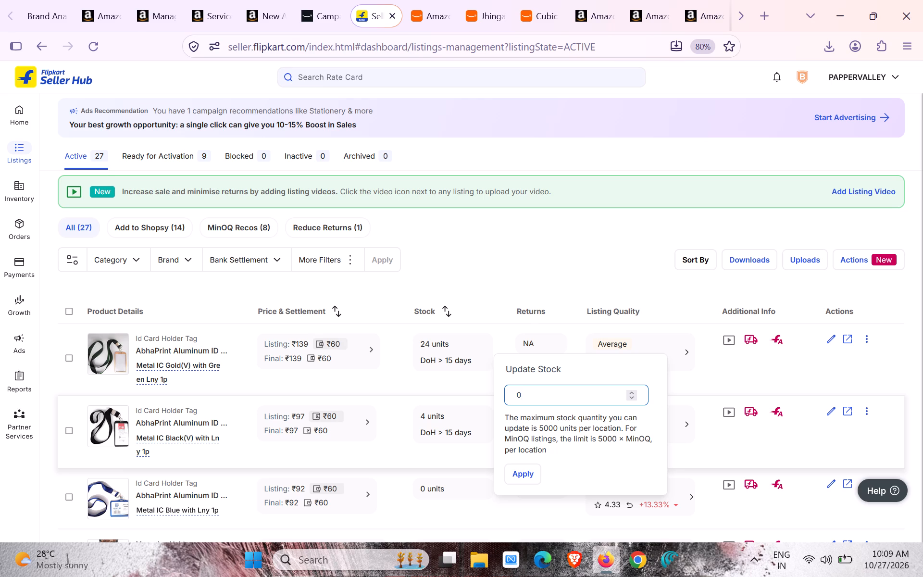
key("Return")
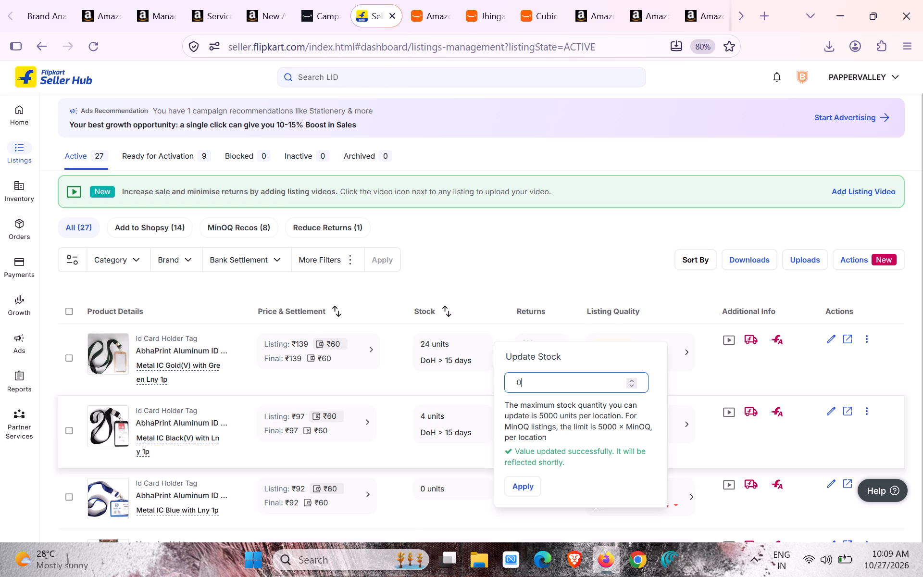
left_click(534, 493)
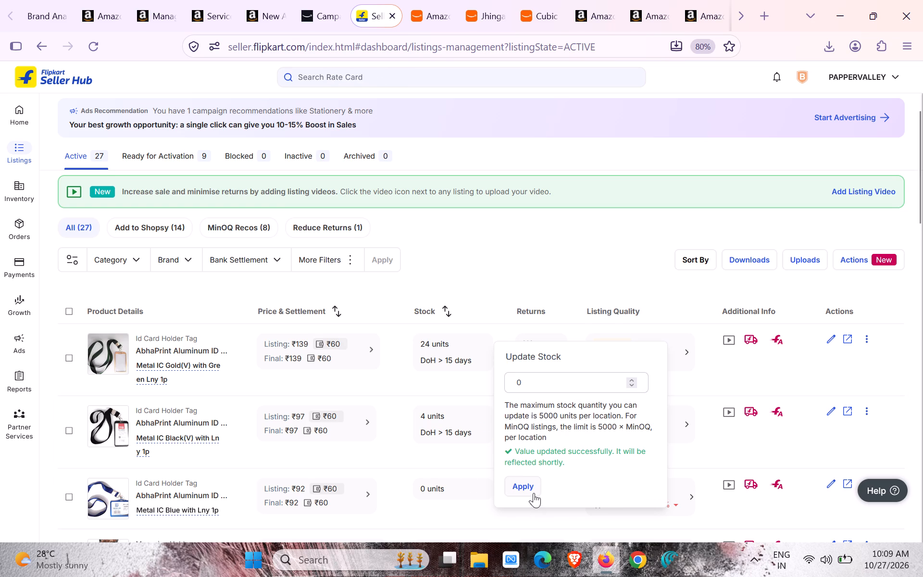
left_click(556, 237)
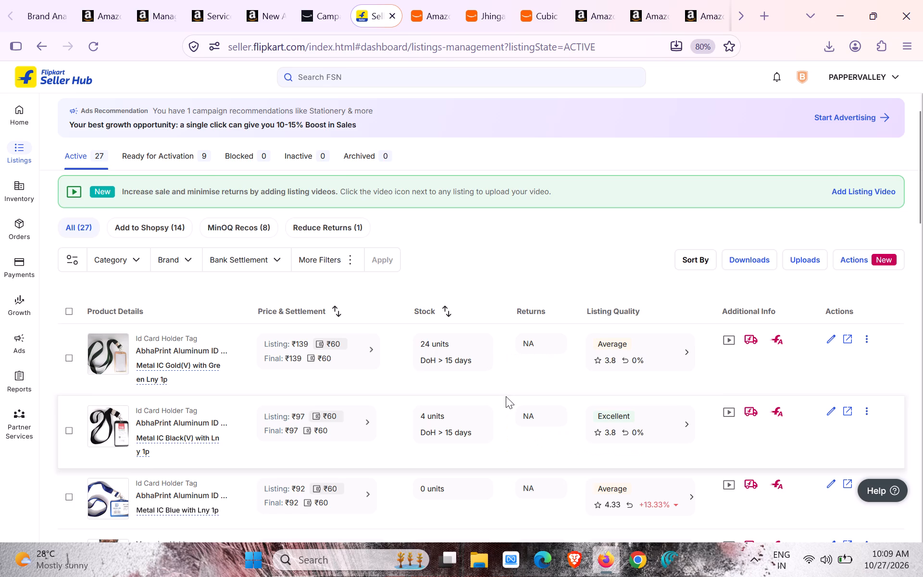
Set the stock of the Catlog Stand magazine holder listing to 0 and apply it.
scroll(506, 396, "down", 2)
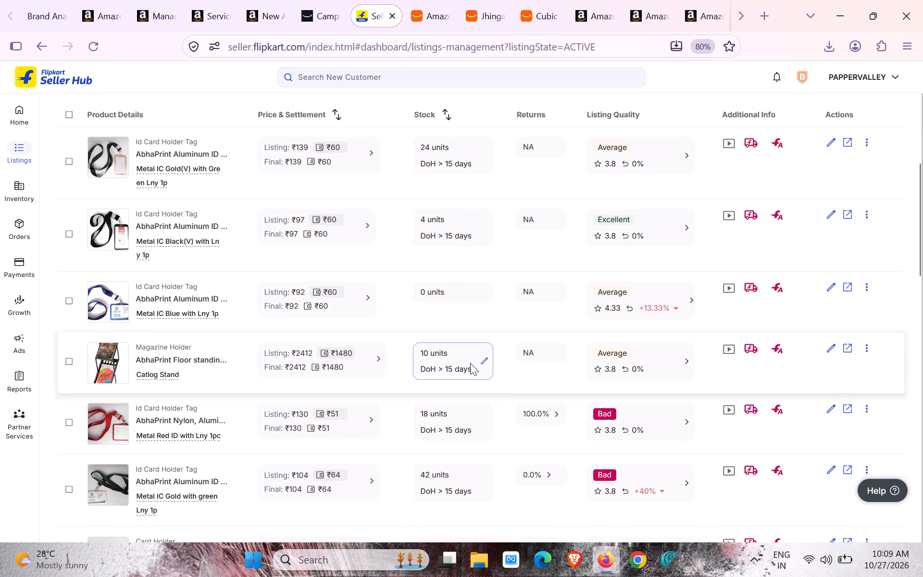
left_click(481, 363)
left_click_drag(552, 325, 448, 329)
key("0")
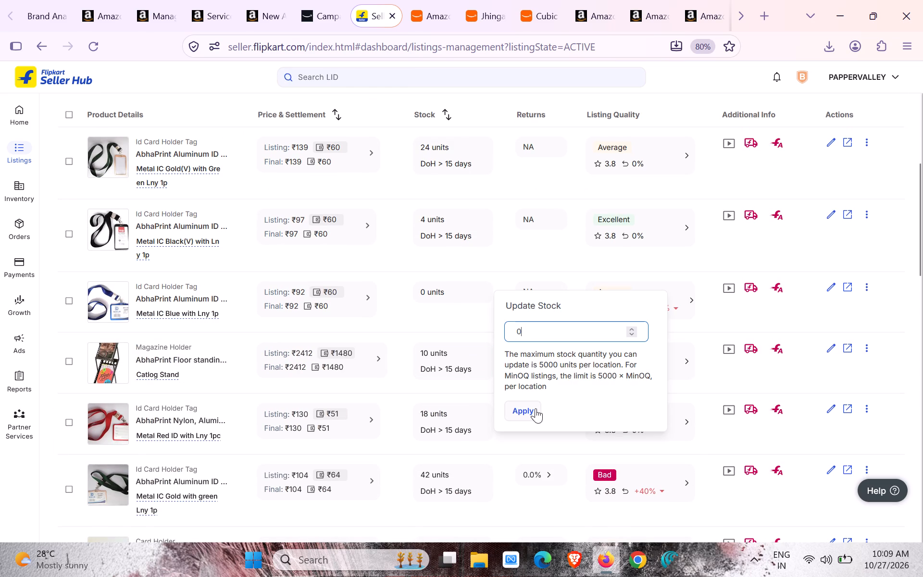
left_click(536, 408)
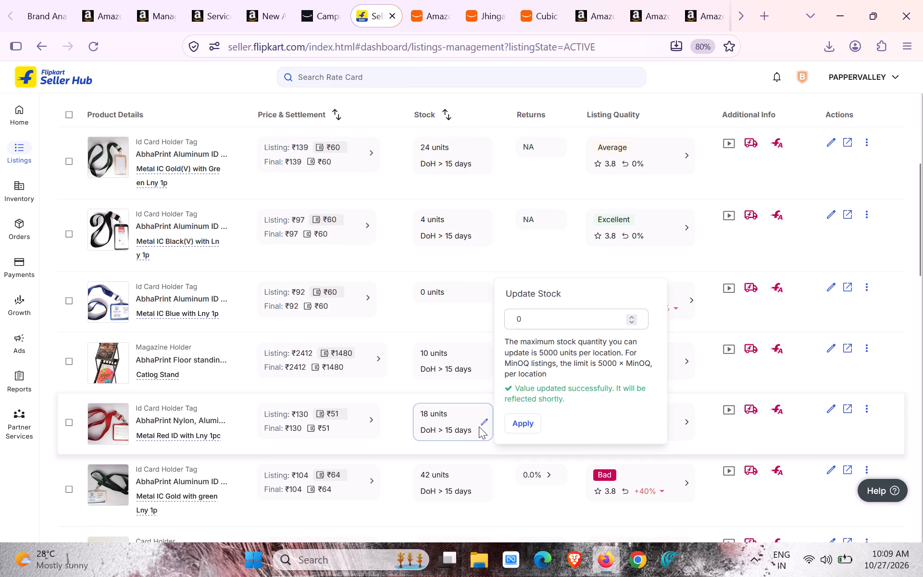
Set the stock of the Metal Red ID with Lny 1pc listing to 0 and apply it.
left_click(482, 421)
left_click(482, 421)
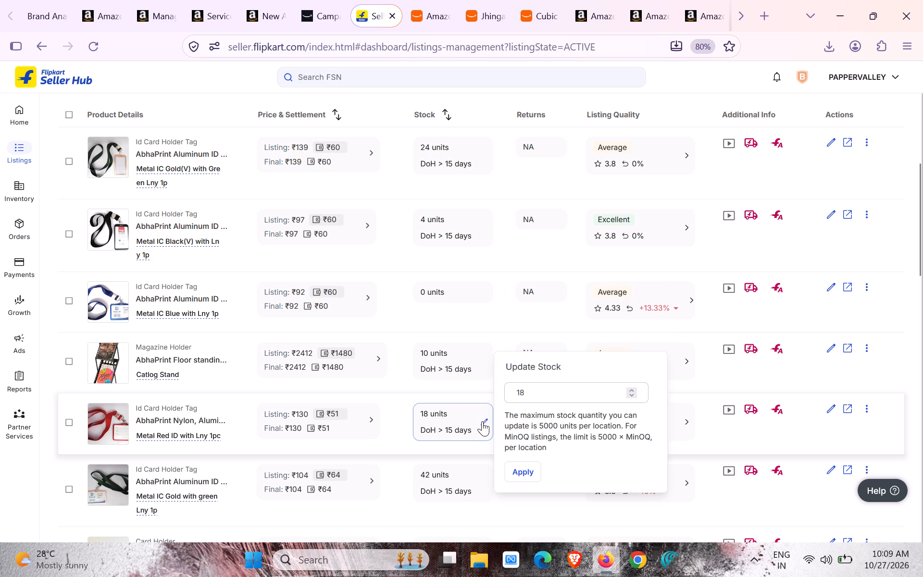
left_click_drag(531, 393, 490, 397)
key("0")
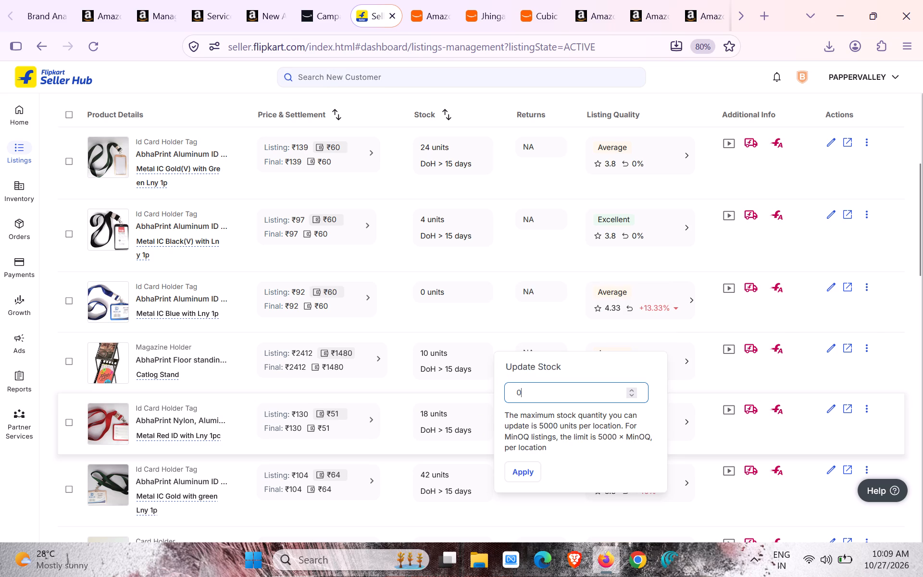
left_click(525, 470)
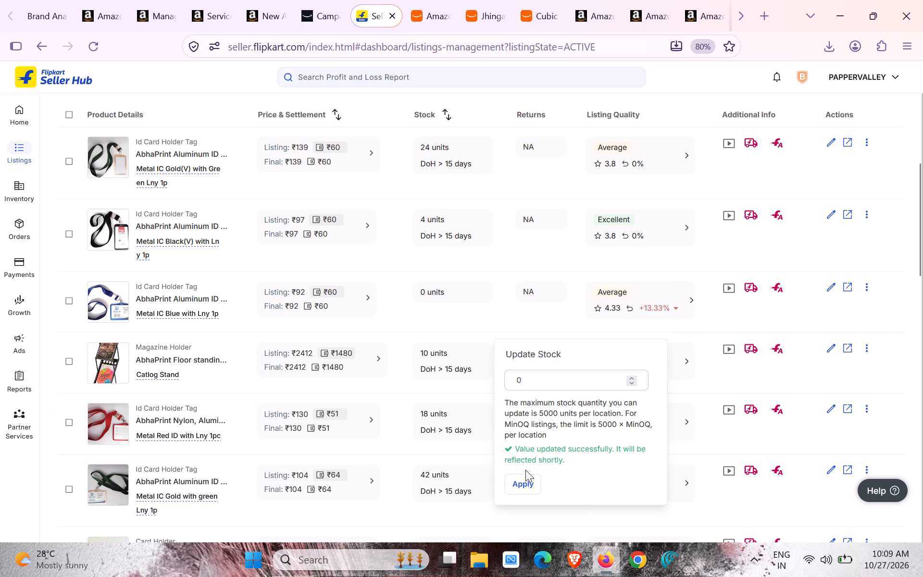
Set the stock of the Metal IC Gold with green Lny 1p listing to 0 and apply it.
scroll(470, 425, "down", 2)
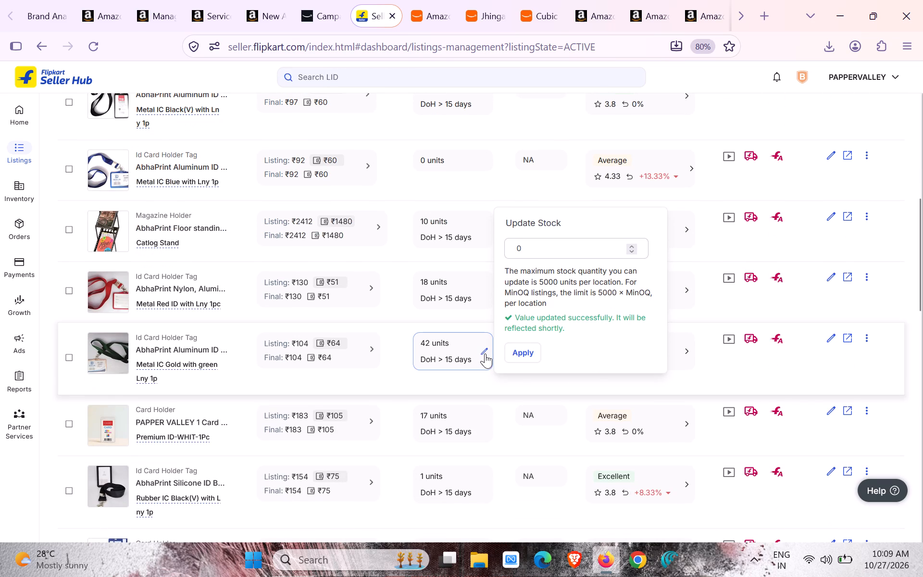
left_click(484, 353)
left_click(484, 353)
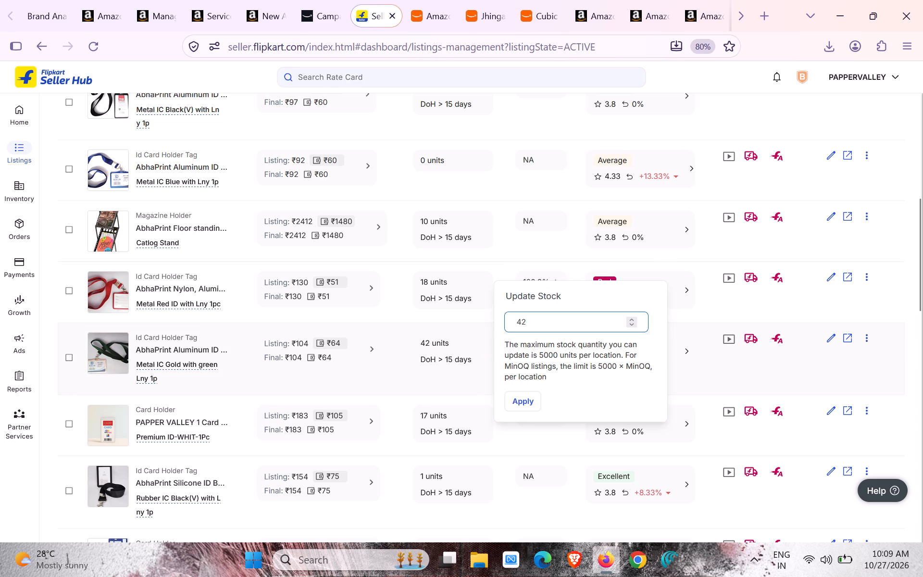
left_click_drag(537, 327, 473, 321)
key("0")
left_click(531, 397)
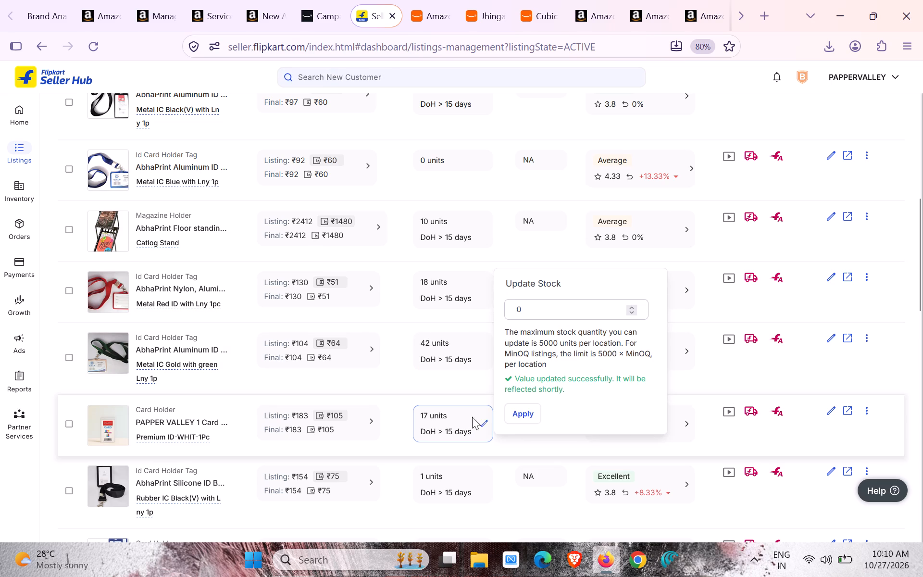
Set the stock of the Premium ID-WHIT-1Pc card holder listing to 0 and apply it.
left_click(486, 421)
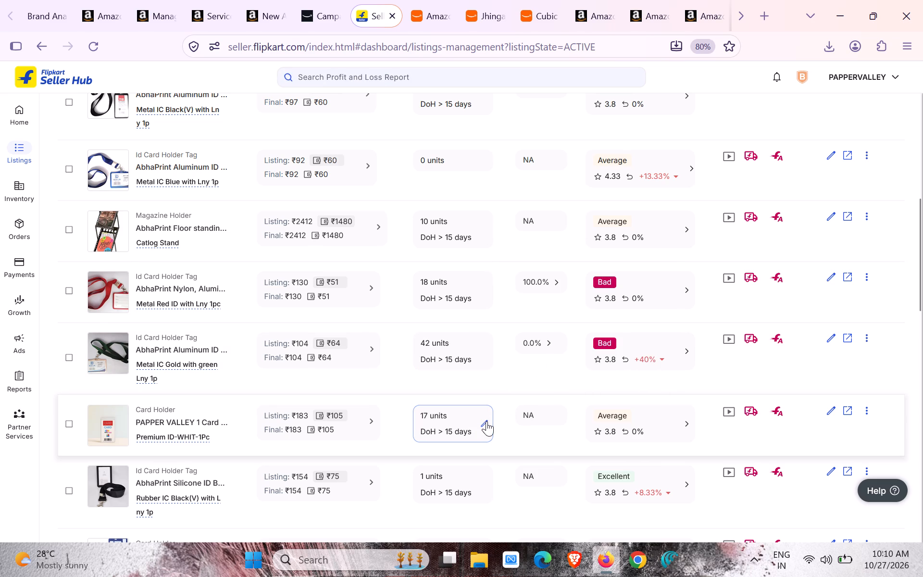
left_click(484, 422)
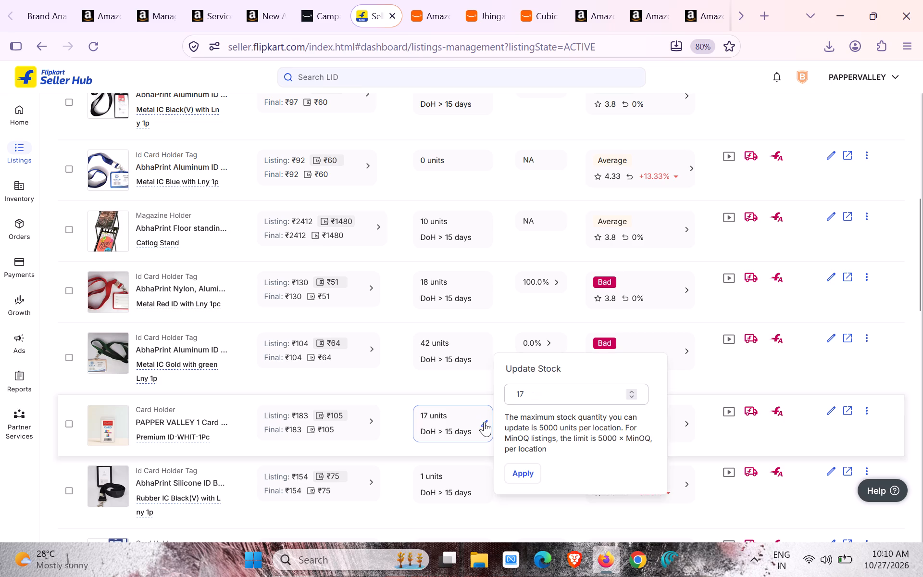
left_click_drag(532, 387, 489, 396)
key("0")
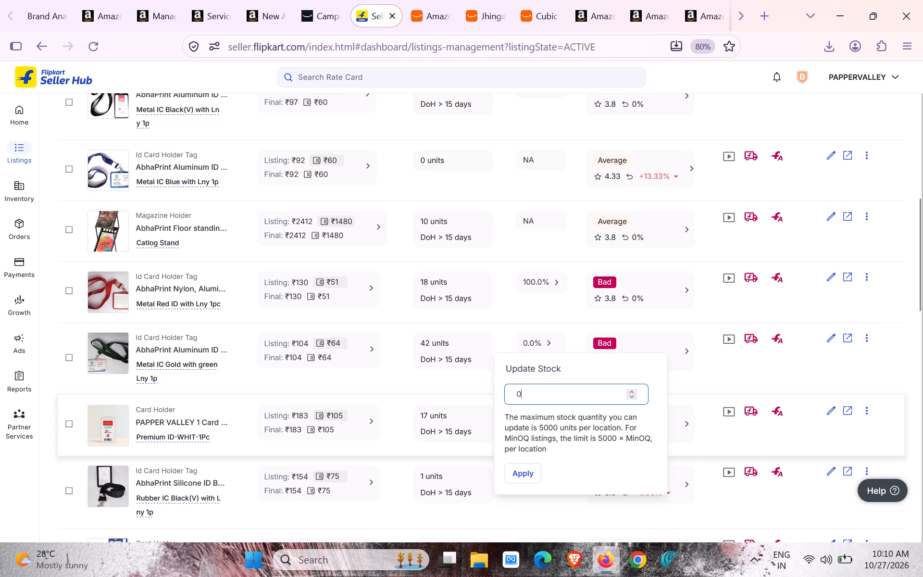
left_click(530, 474)
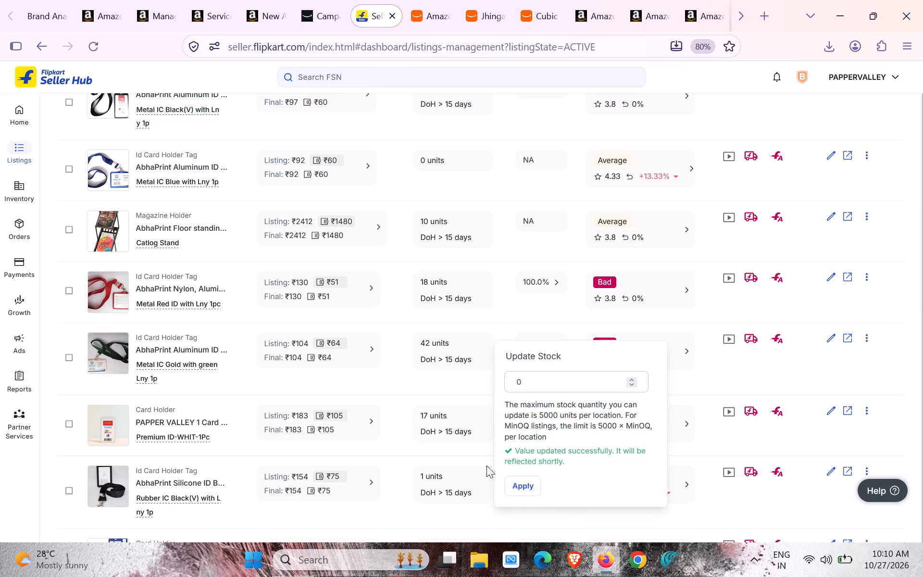
Set the stock of the Rubber IC Black(V) with Lny 1p listing to 0 and apply it.
scroll(468, 456, "down", 1)
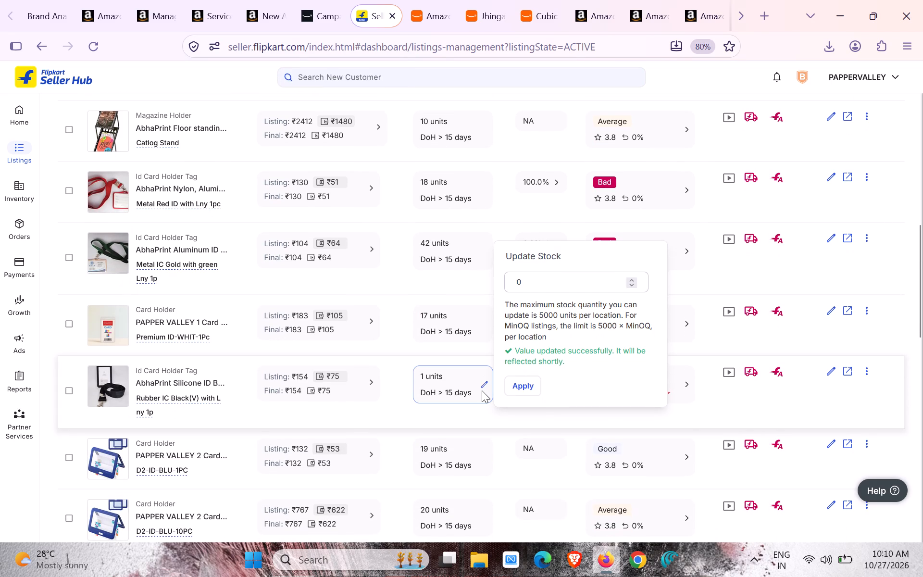
left_click(484, 387)
left_click(484, 387)
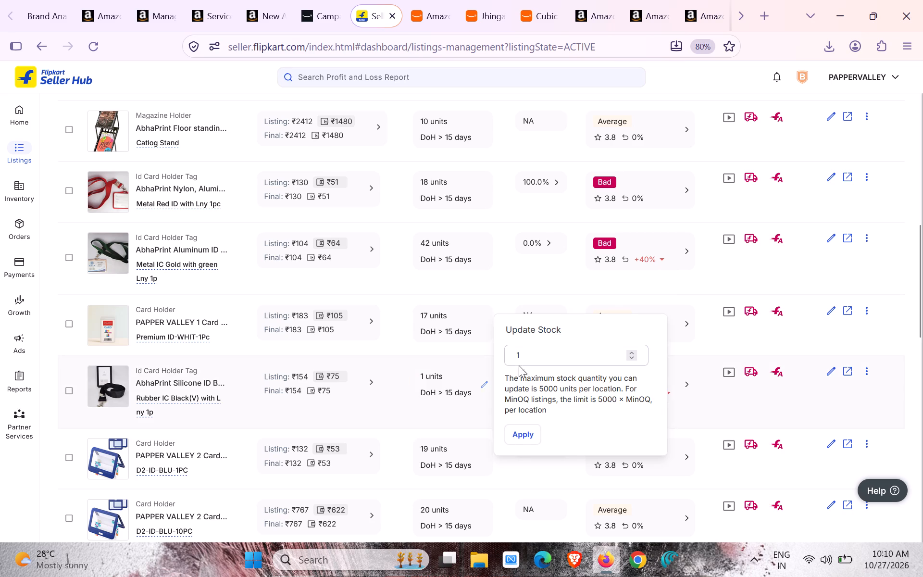
left_click_drag(527, 358, 485, 362)
key("0")
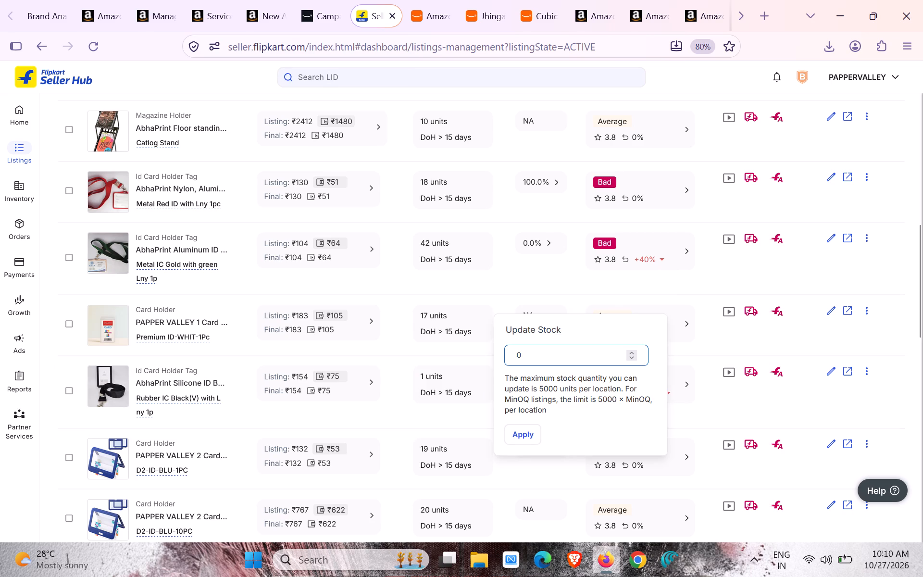
left_click(520, 432)
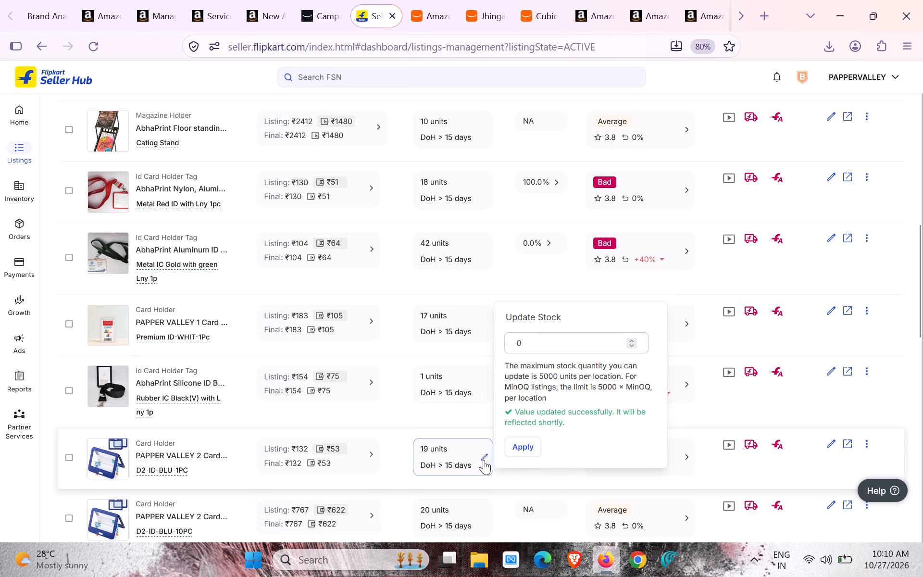
Set the stock of the D2-ID-BLU-1PC card holder listing to 0 and apply it.
left_click(484, 460)
left_click(484, 460)
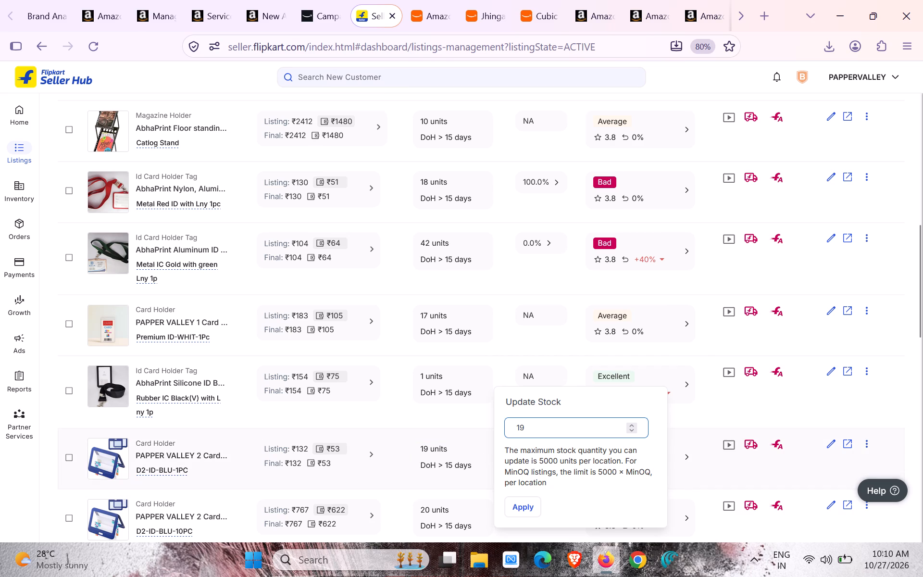
left_click_drag(525, 432, 489, 434)
key("0")
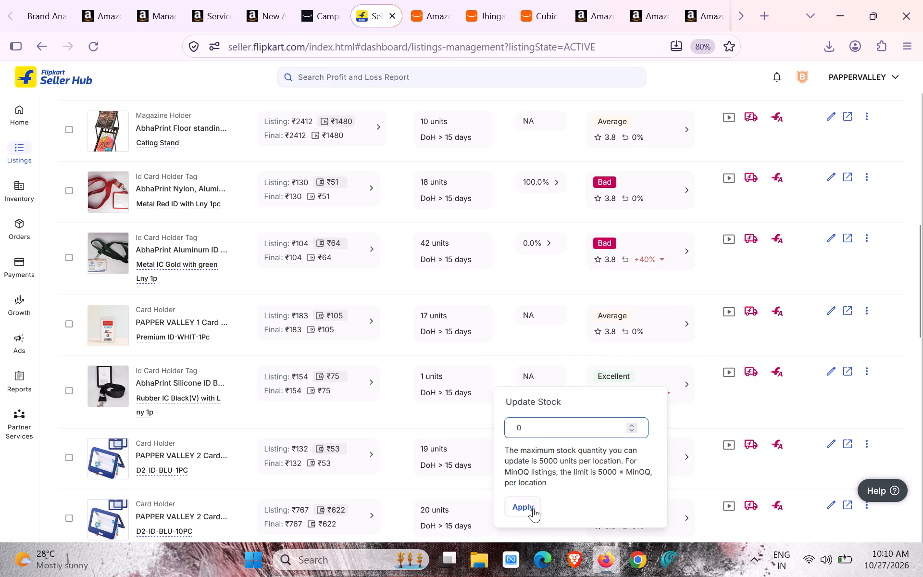
left_click(530, 506)
scroll(448, 381, "down", 1)
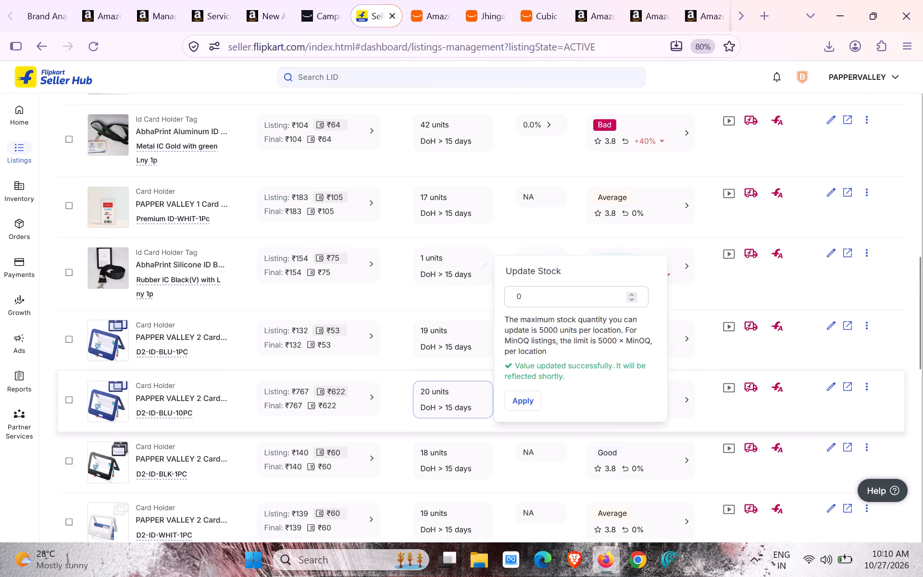
Set the stock of the D2-ID-BLU-10PC card holder listing to 0 and apply it.
scroll(448, 381, "down", 2)
left_click(485, 294)
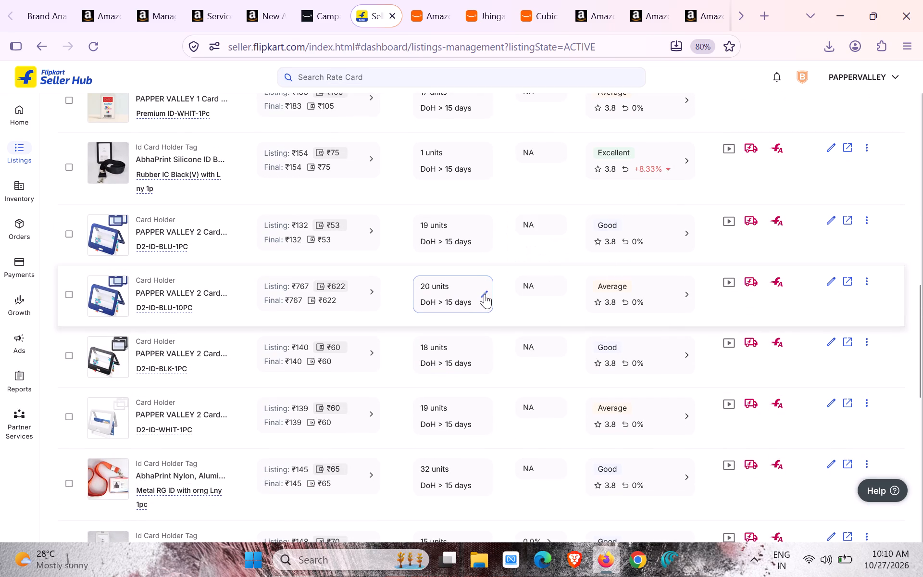
left_click(485, 294)
left_click_drag(533, 268, 499, 268)
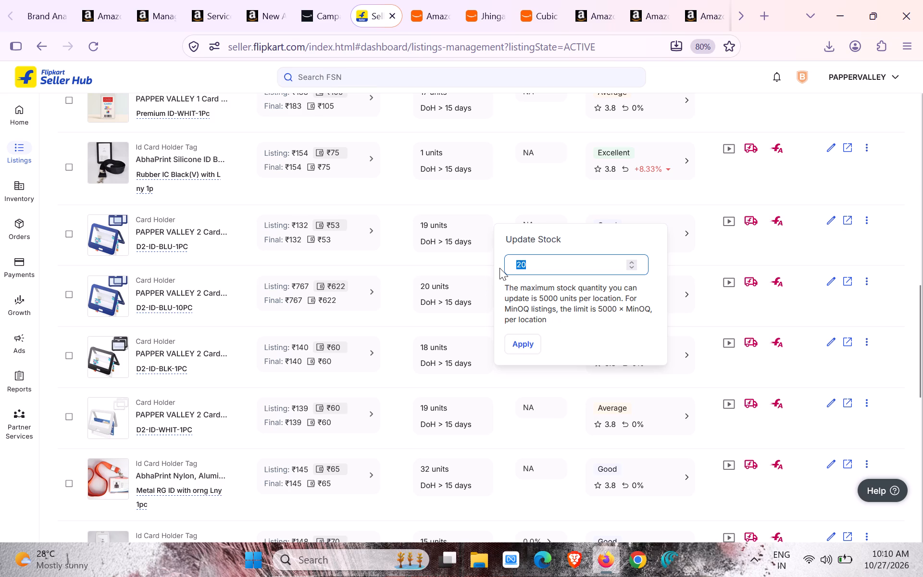
key("0")
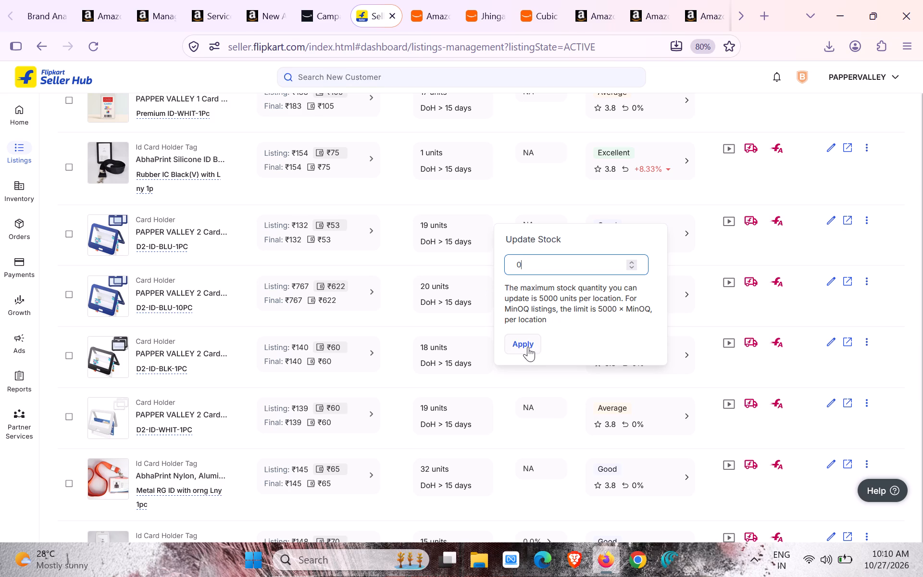
left_click(528, 347)
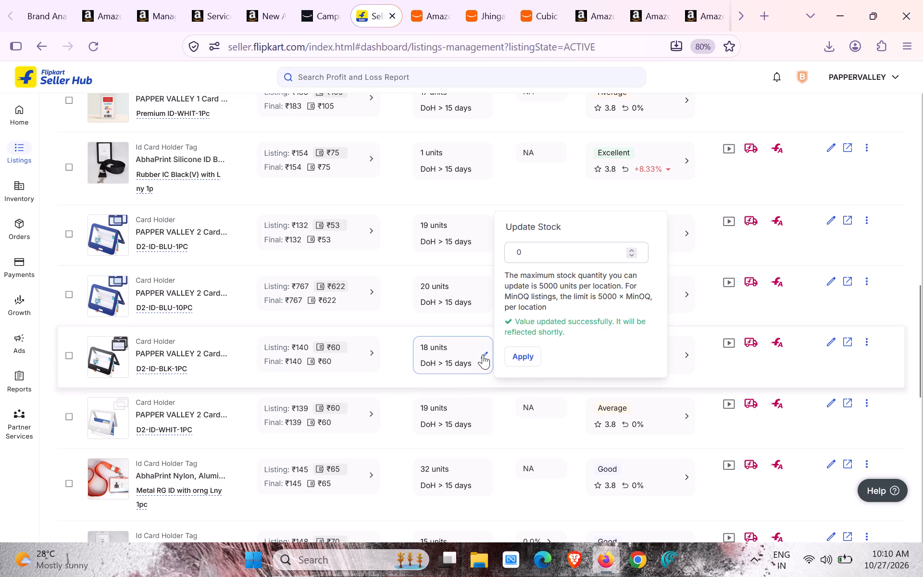
Set the stock of the D2-ID-BLK-1PC card holder listing to 0 and apply it.
left_click(484, 354)
left_click(484, 354)
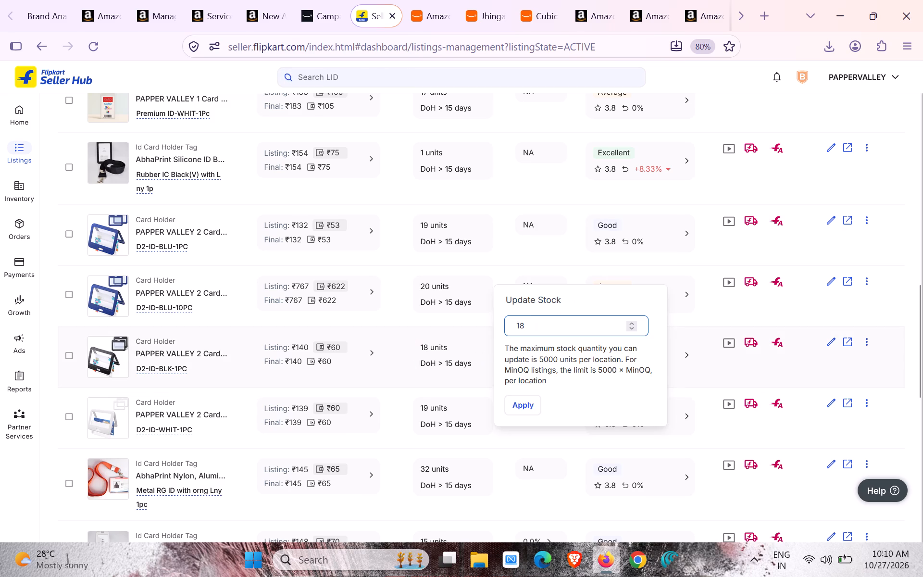
left_click_drag(542, 327, 485, 324)
key("0")
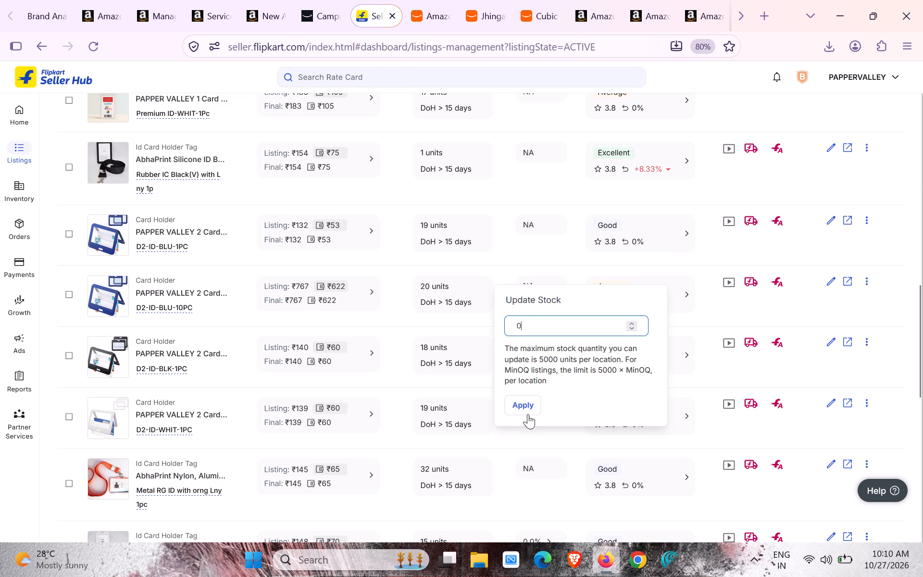
left_click(526, 406)
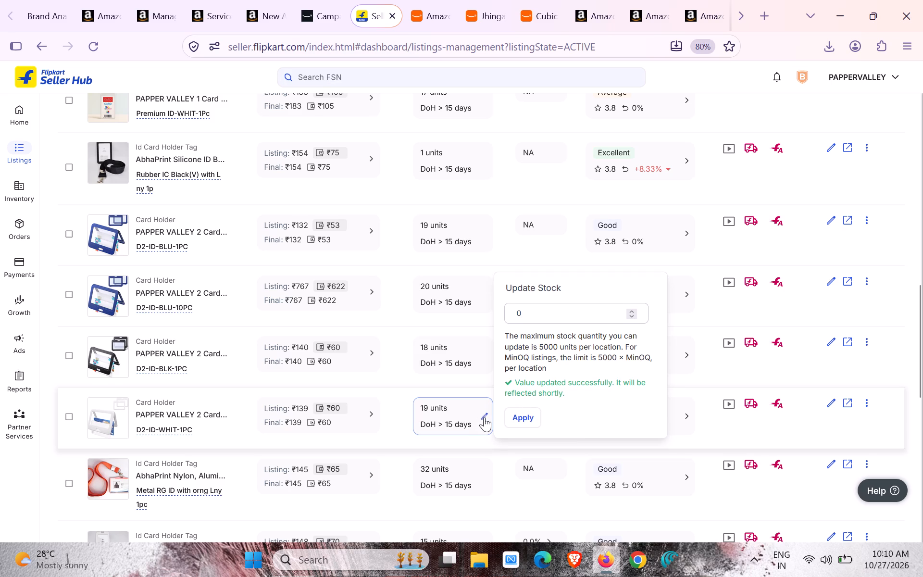
Set the stock of the D2-ID-WHIT-1PC card holder listing to 0 and apply it.
left_click(485, 417)
left_click(485, 417)
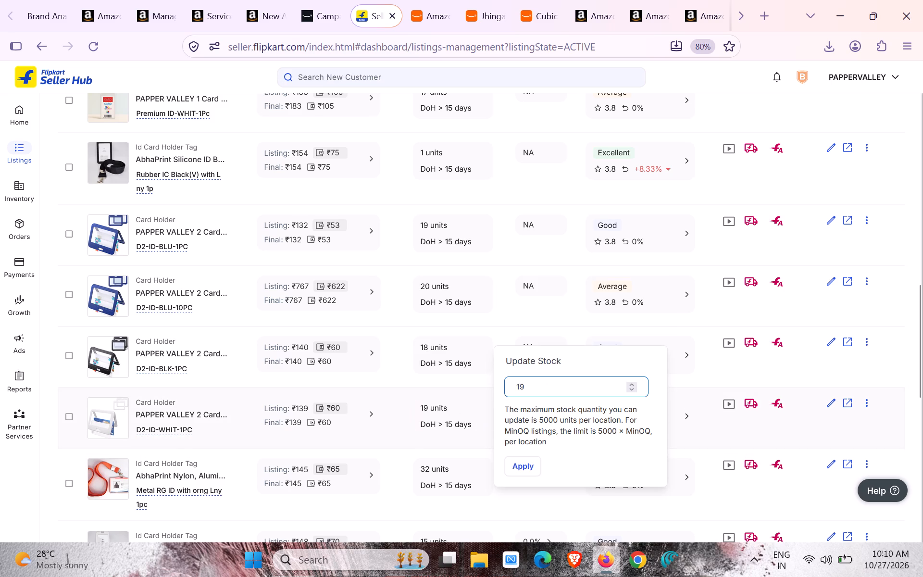
left_click_drag(535, 386, 495, 385)
key("0")
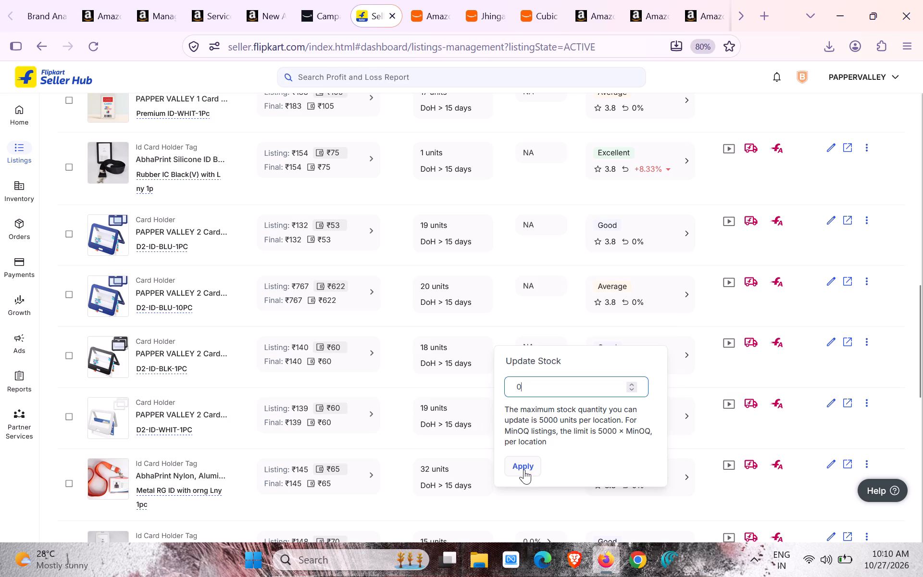
left_click(524, 468)
Set the stock of the Metal RG ID with orng Lny 1pc listing to 0 and apply it.
scroll(452, 436, "down", 1)
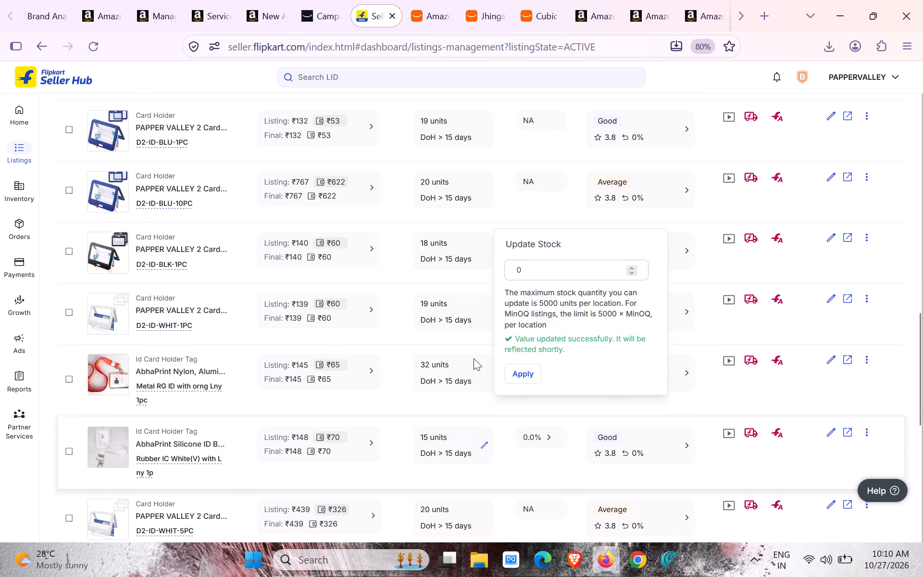
left_click(485, 372)
left_click(485, 372)
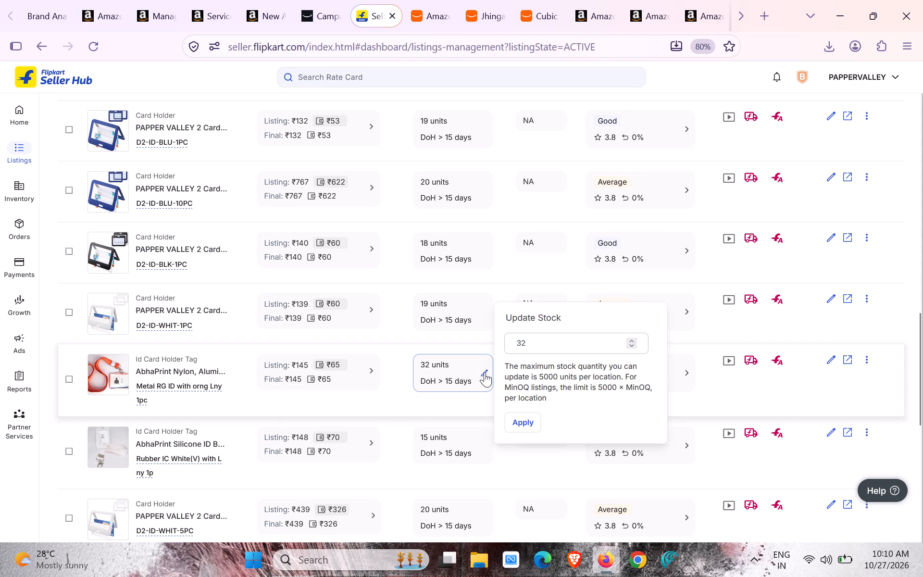
left_click_drag(534, 346, 503, 343)
key("0")
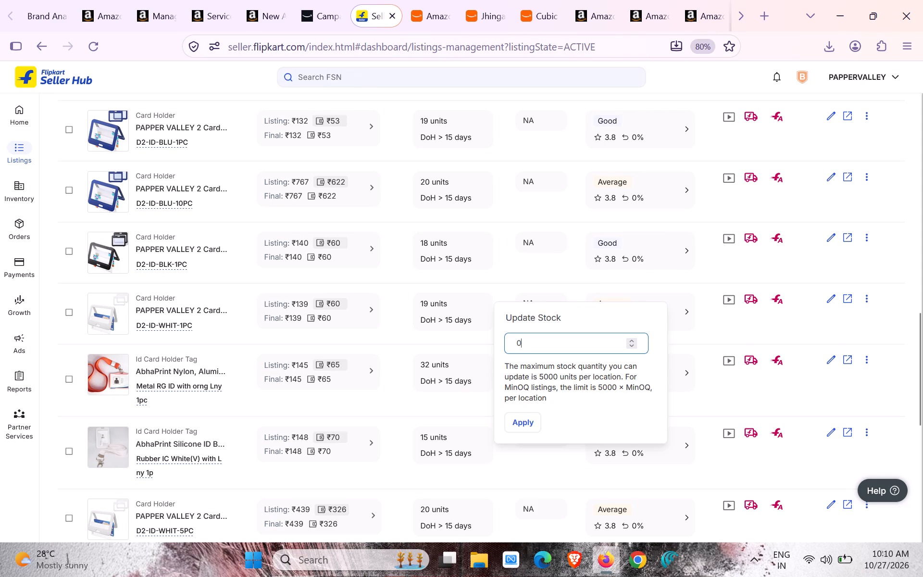
left_click(530, 421)
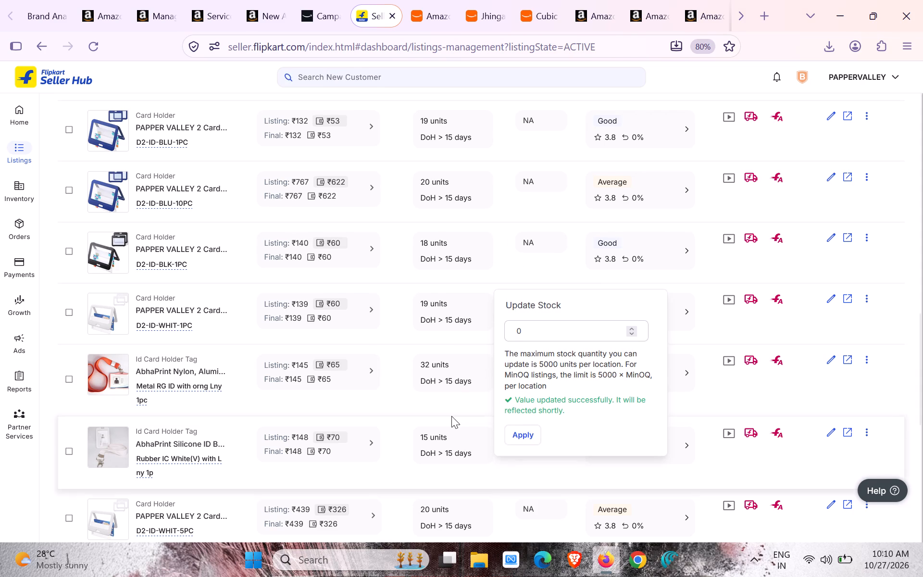
Set the stock of the Rubber IC White(V) with Lny 1p listing to 0 and apply it.
scroll(451, 416, "down", 1)
left_click(486, 371)
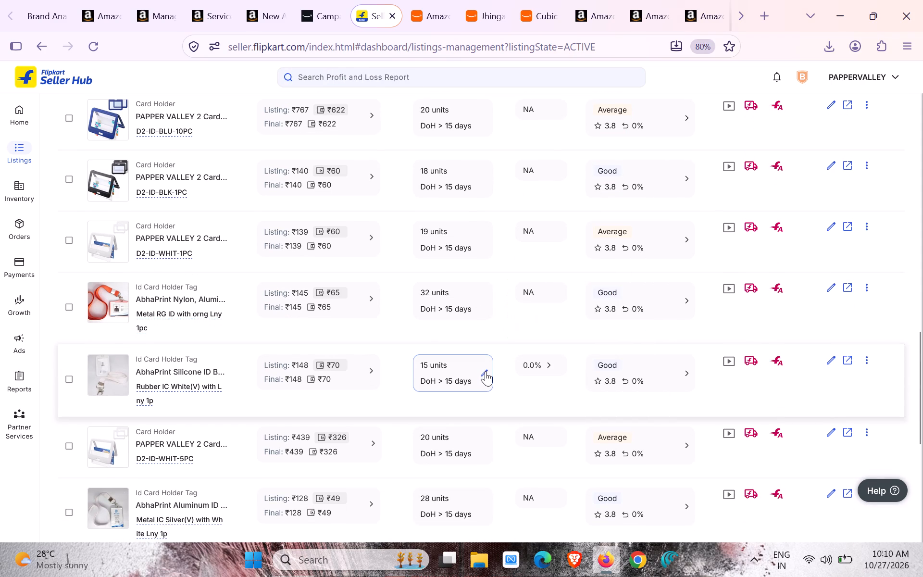
left_click(486, 371)
left_click_drag(535, 349, 475, 344)
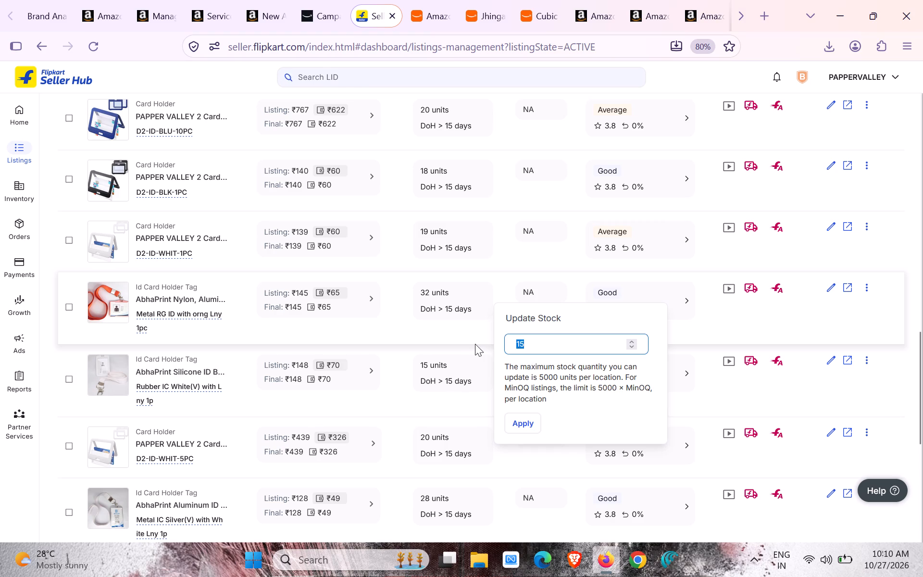
key("0")
left_click(532, 428)
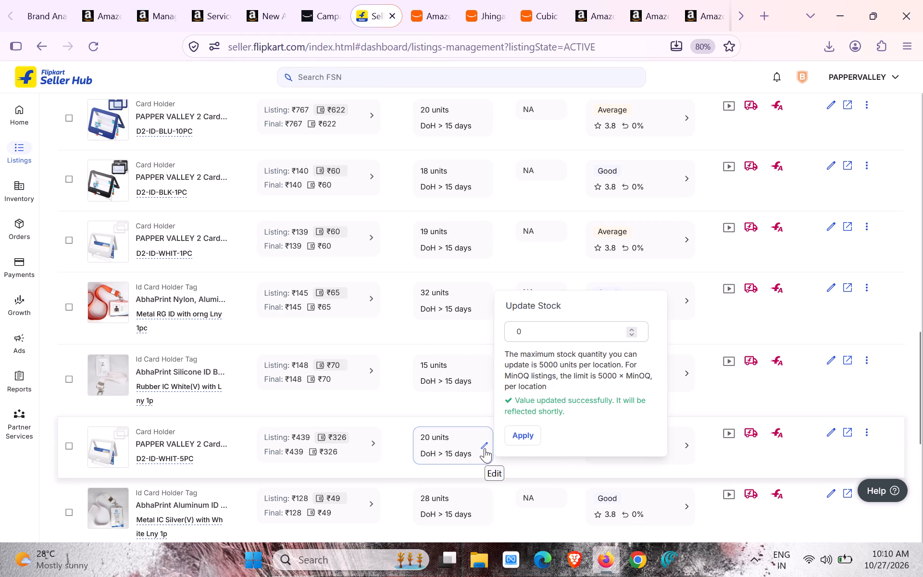
Set the stock of the D2-ID-WHIT-5PC card holder listing to 0 and apply it.
left_click(485, 448)
left_click(485, 448)
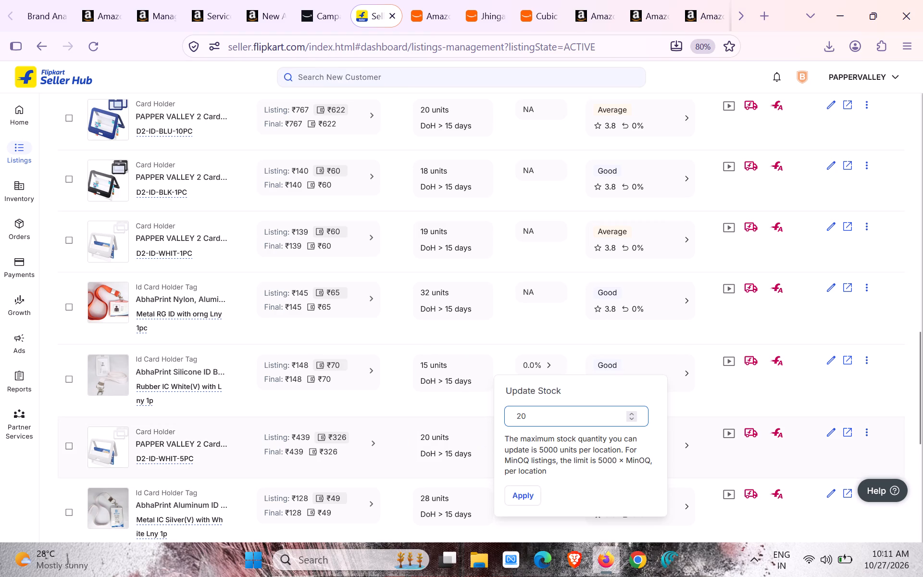
left_click_drag(536, 409, 470, 411)
key("0")
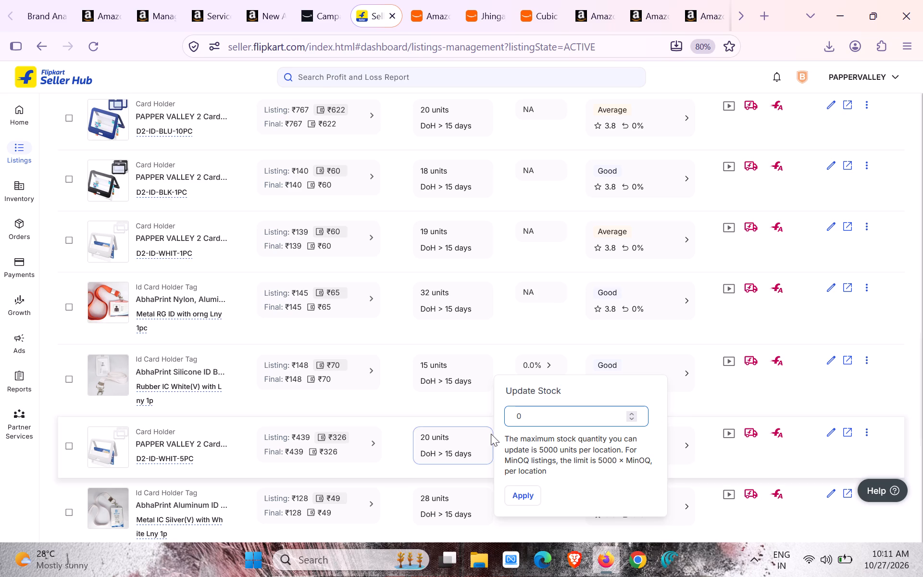
left_click(519, 500)
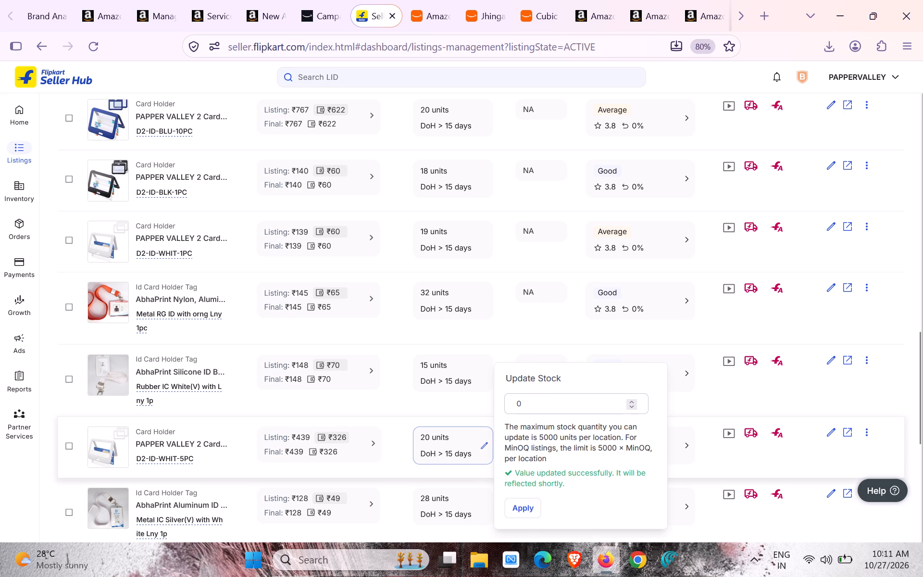
Set the stock of the Metal IC Silver(V) with White Lny 1p listing to 0 and apply it.
scroll(466, 458, "down", 1)
double_click(485, 393)
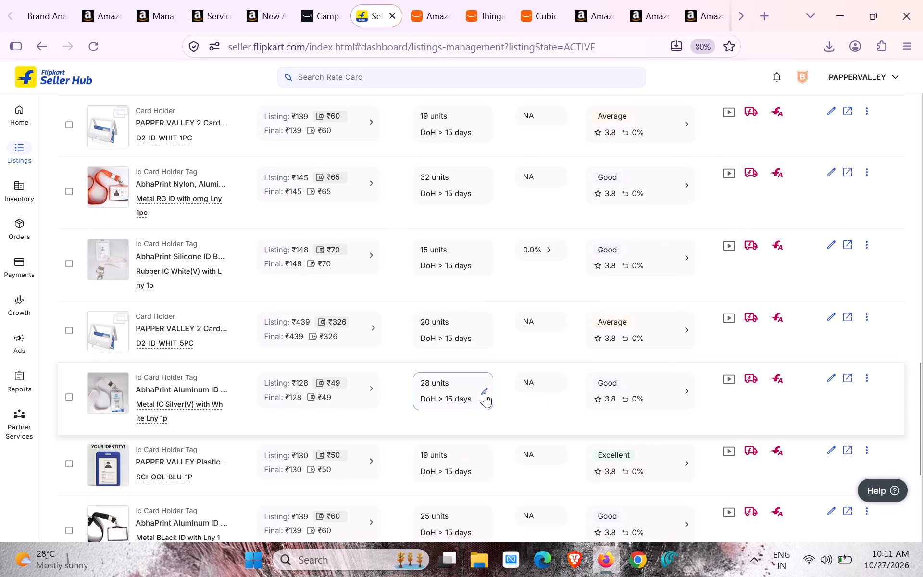
left_click_drag(538, 363, 486, 358)
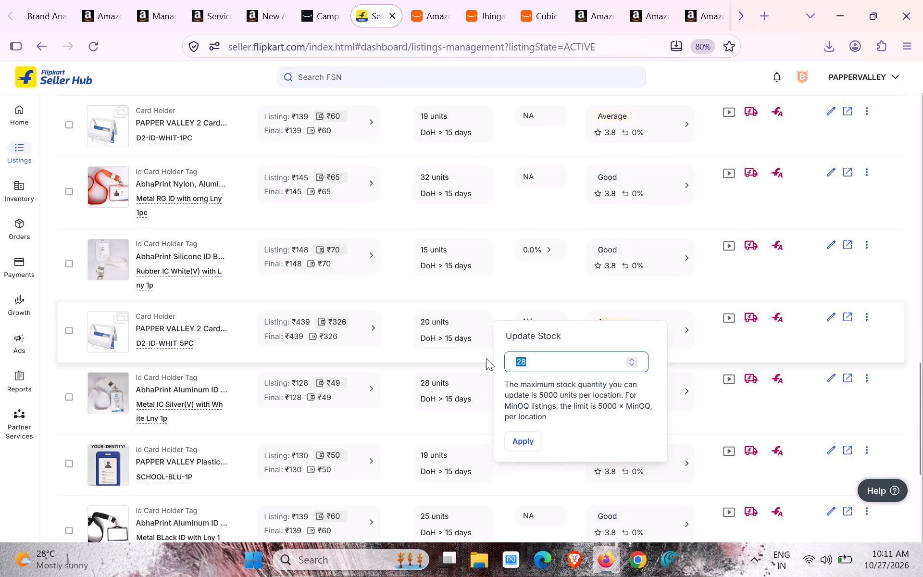
key("0")
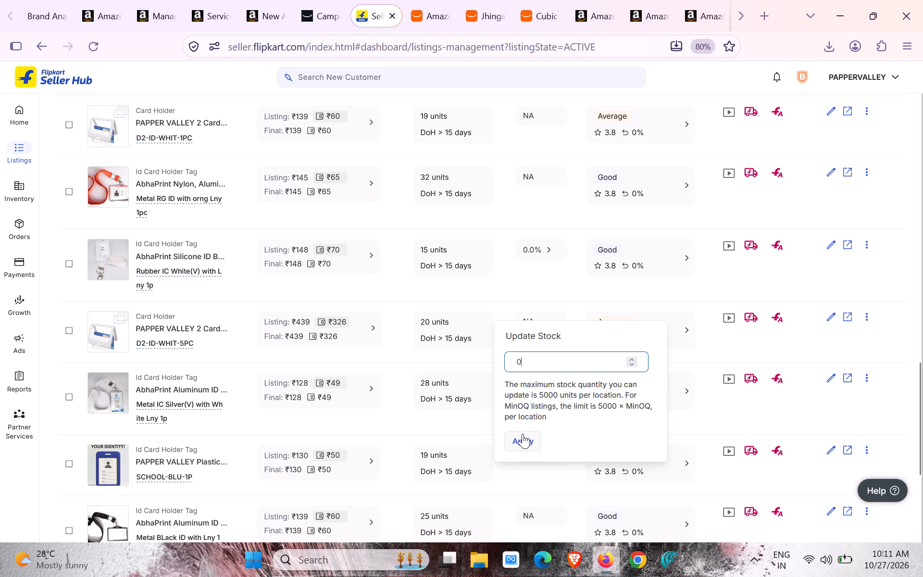
left_click(523, 434)
Set the stock of the SCHOOL-BLU-1P ID card holder tag listing to 0 and apply it.
scroll(455, 403, "down", 1)
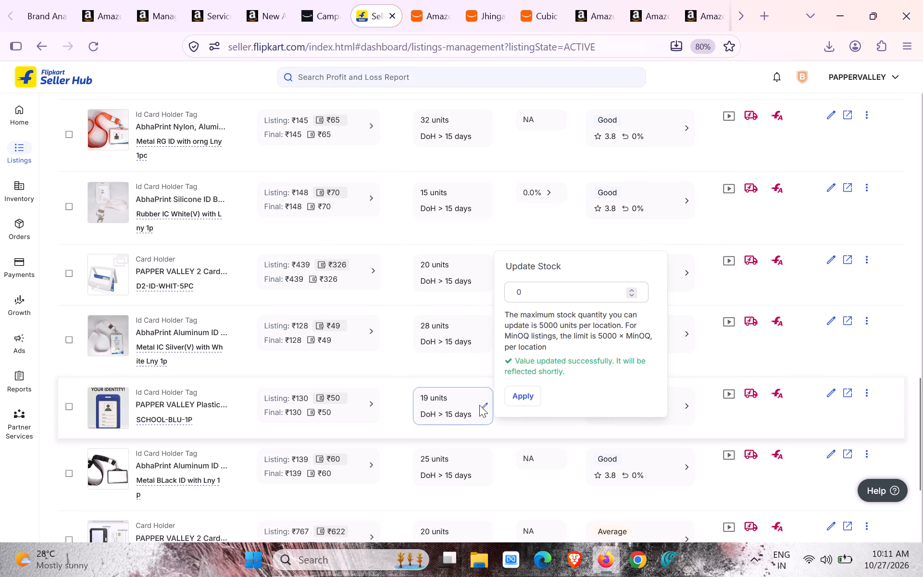
left_click(483, 407)
left_click(483, 407)
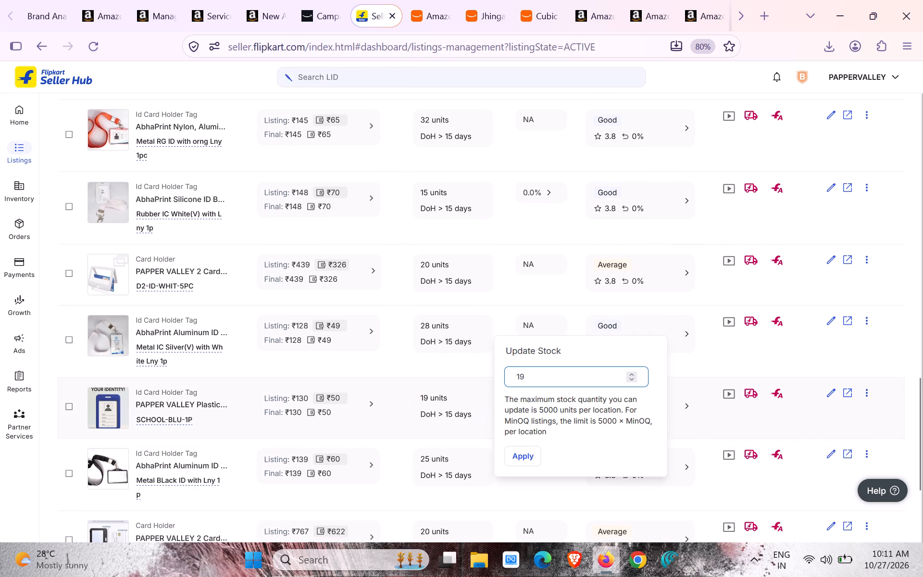
left_click_drag(529, 373, 509, 373)
key("0")
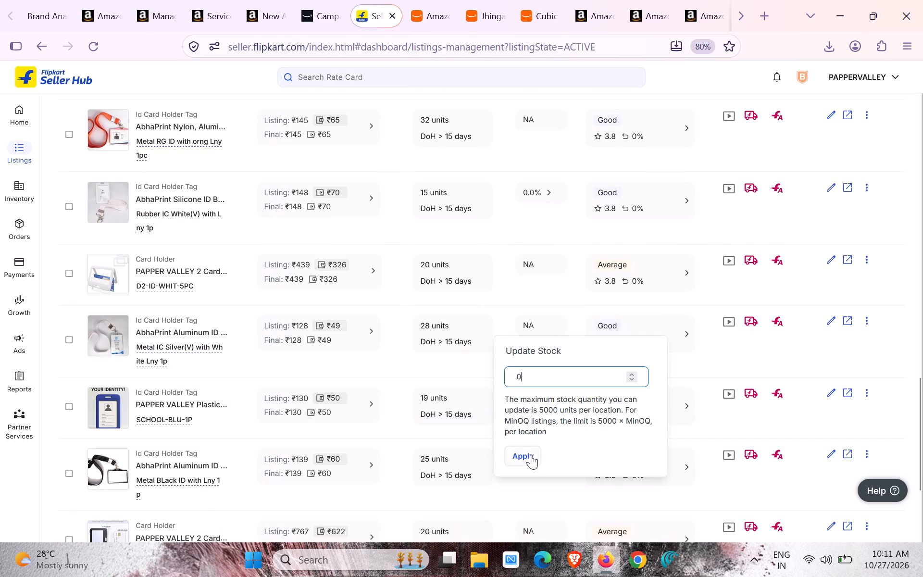
left_click(524, 457)
Set the stock of the Metal BLack ID with Lny 1p listing to 0 and apply it.
double_click(485, 468)
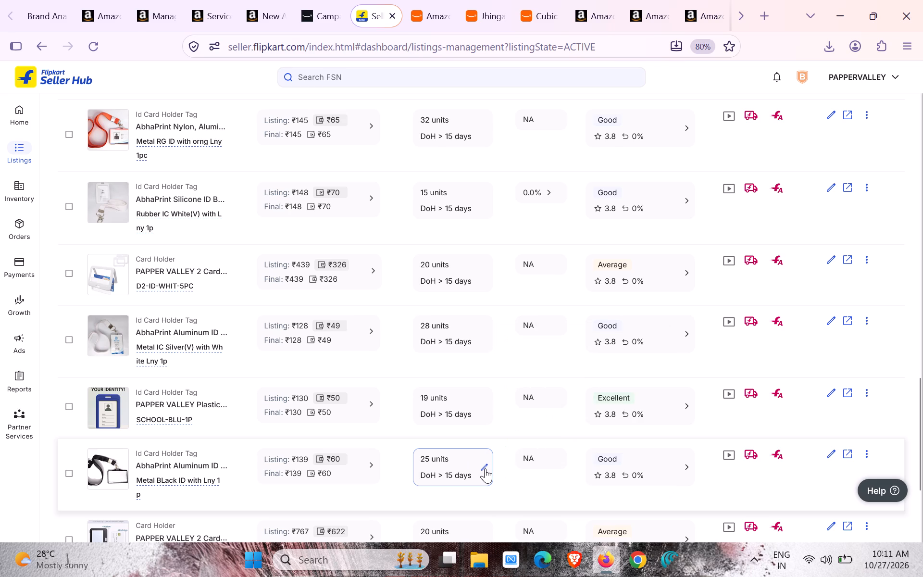
left_click_drag(542, 441, 468, 441)
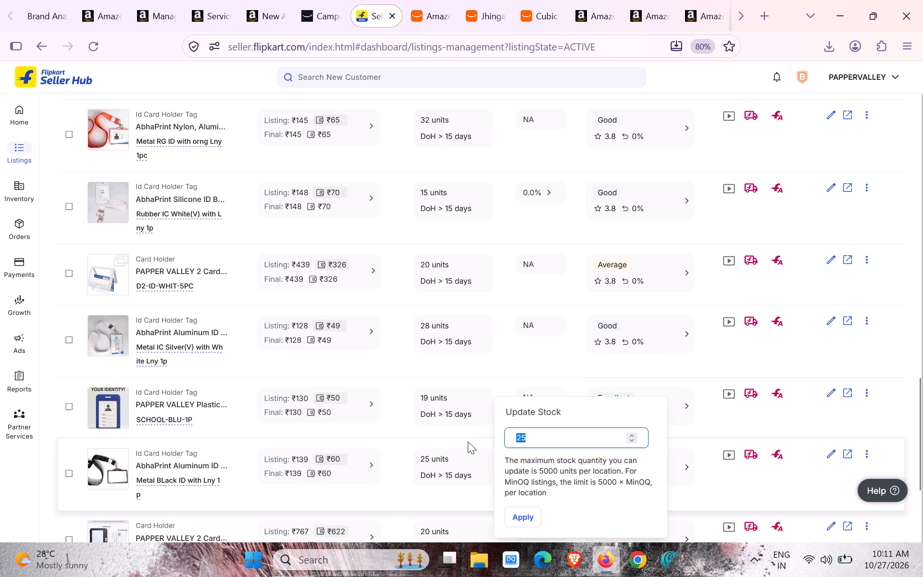
key("0")
left_click(535, 513)
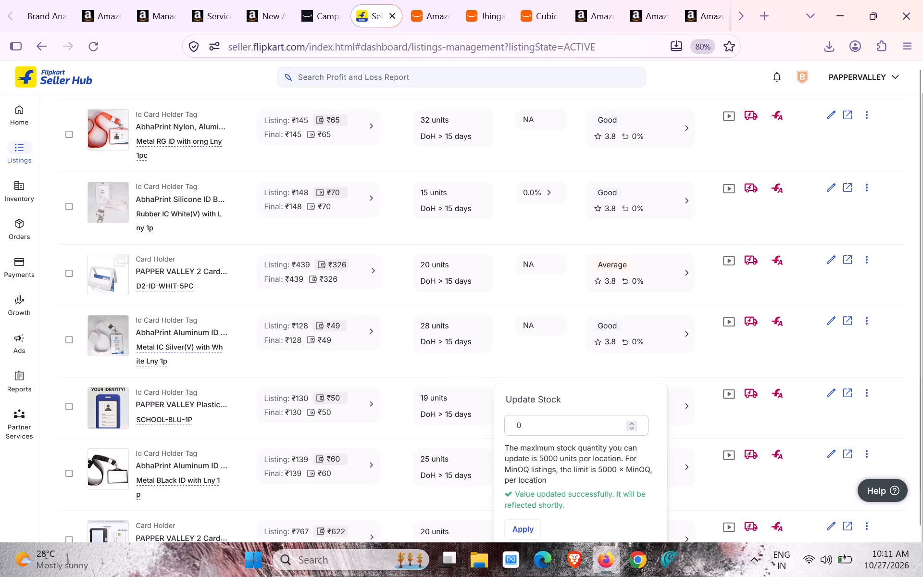
Set the stock of the D2-ID-BLK-10PC card holder listing to 0 and apply it.
scroll(459, 348, "down", 3)
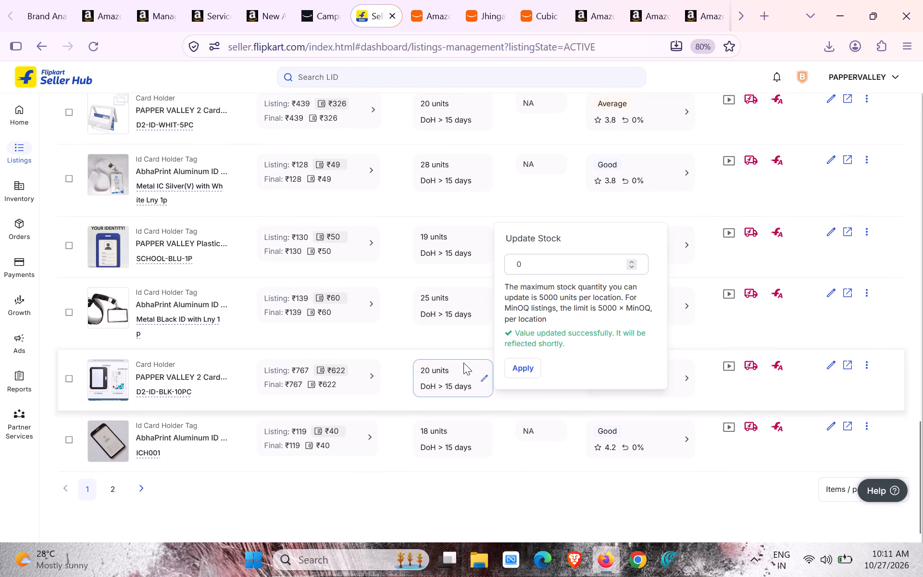
double_click(484, 379)
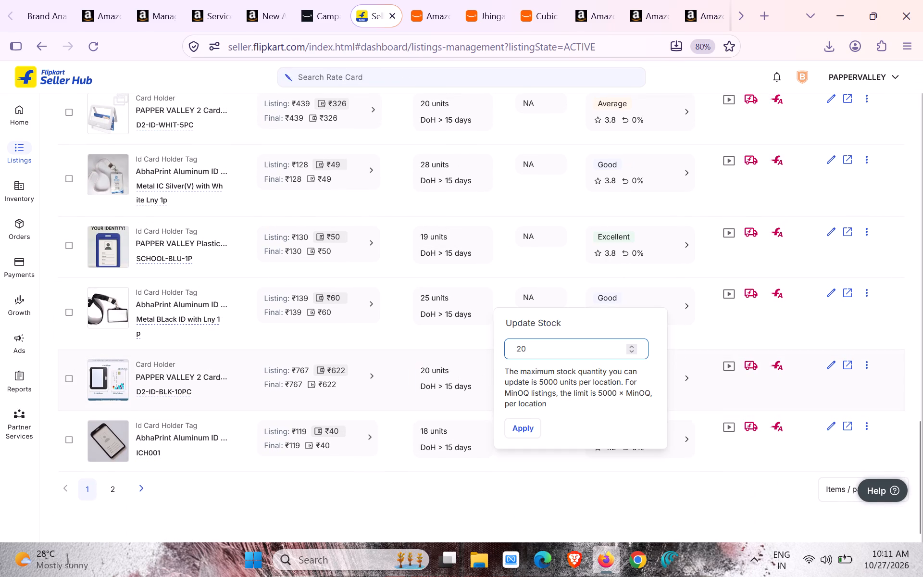
left_click_drag(537, 354, 483, 346)
key("0")
left_click(518, 431)
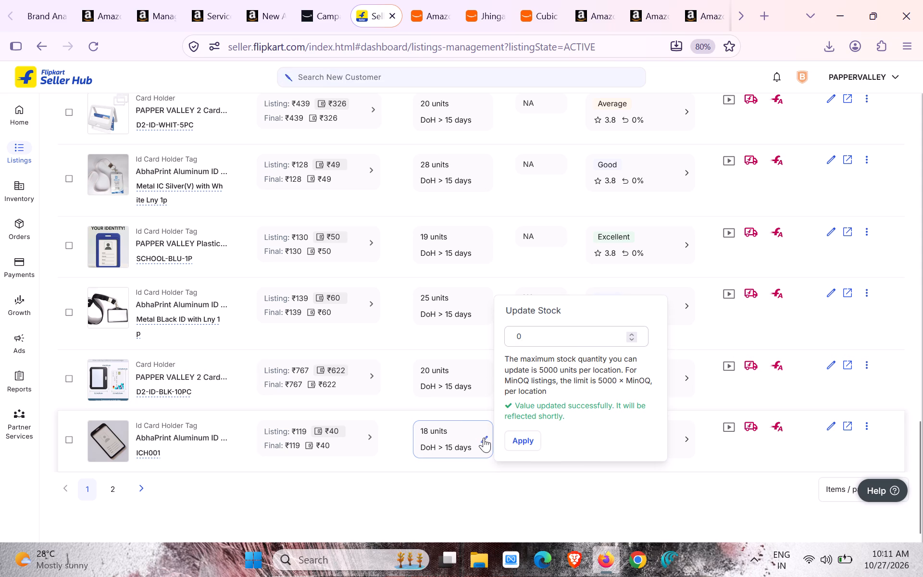
Set the stock of the ICH001 ID card holder tag listing to 0 and apply it.
left_click(484, 438)
left_click(484, 438)
left_click_drag(528, 415, 503, 413)
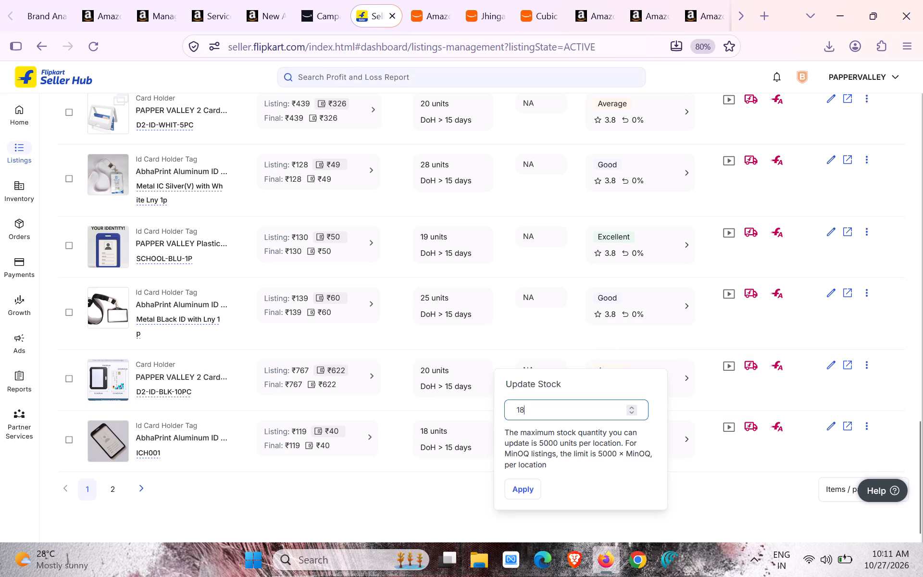
left_click_drag(503, 413, 493, 412)
key("0")
left_click(522, 490)
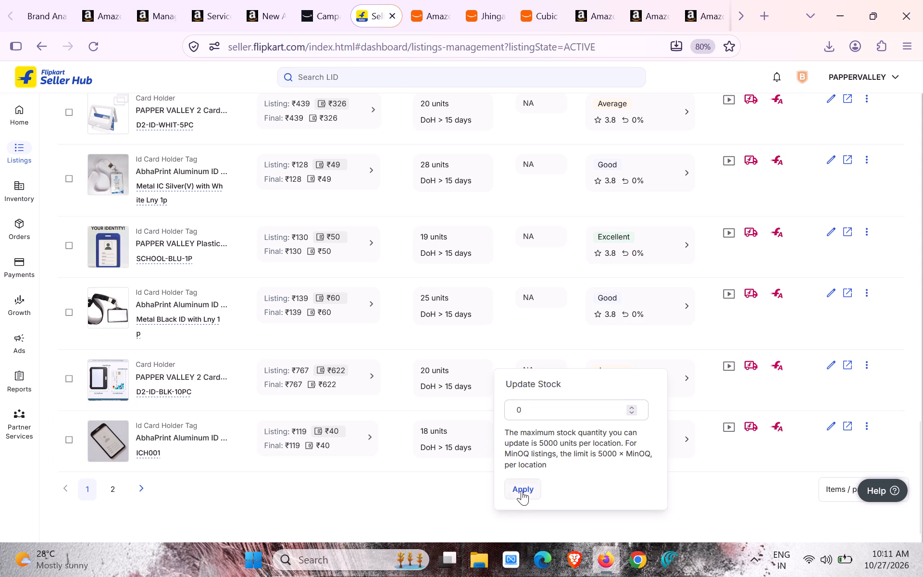
Open page 2 of the active listings.
left_click(118, 489)
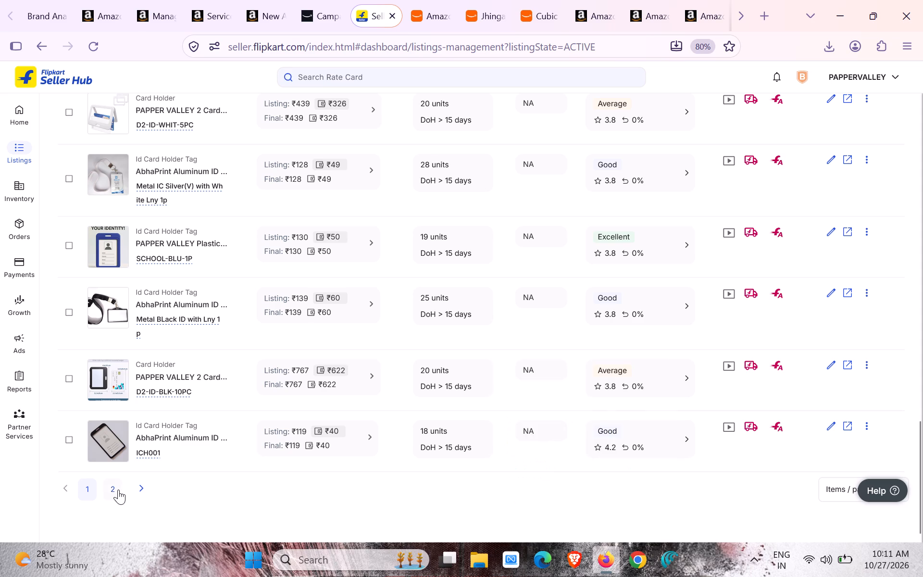
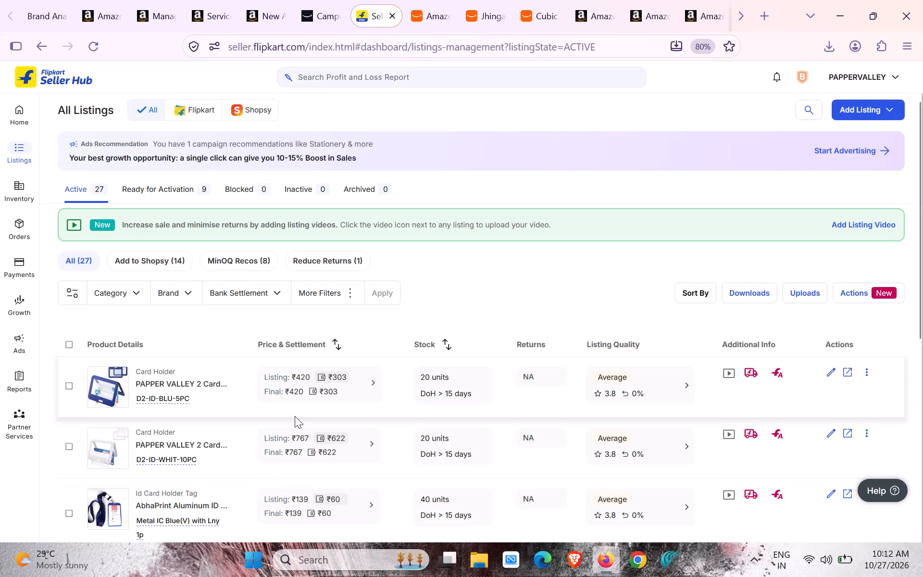
Set the stock of the D2-ID-BLU-5PC card holder listing to 0 and apply it.
scroll(295, 416, "down", 1)
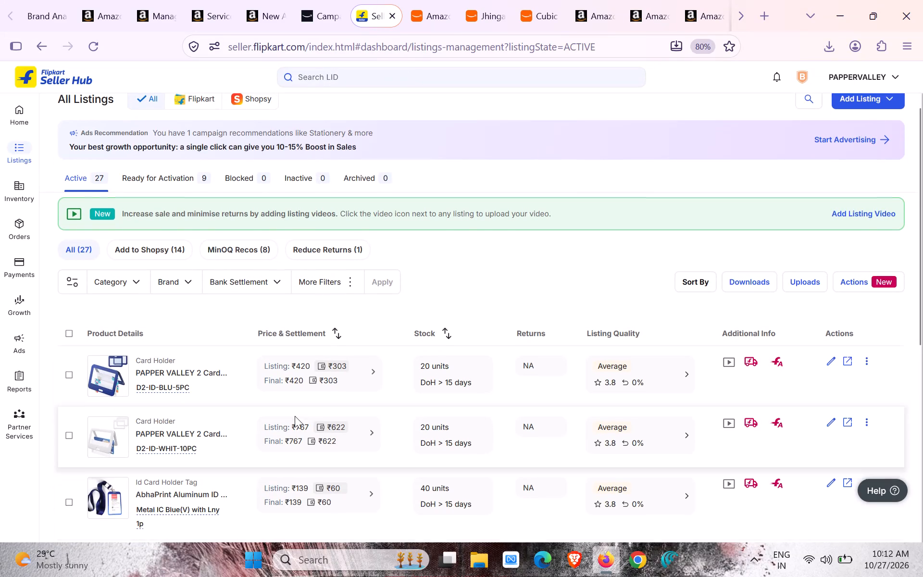
scroll(295, 416, "down", 2)
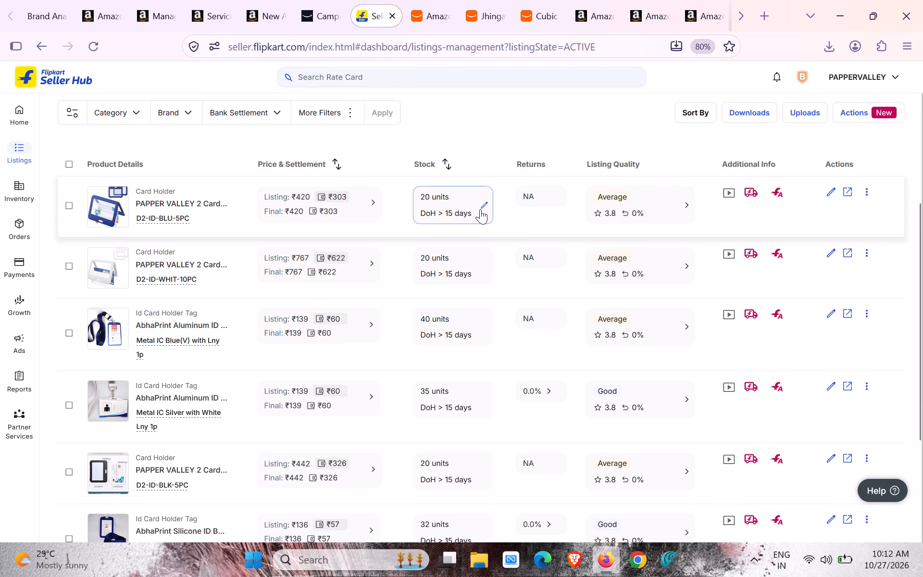
left_click(485, 207)
left_click_drag(541, 176, 490, 174)
key("0")
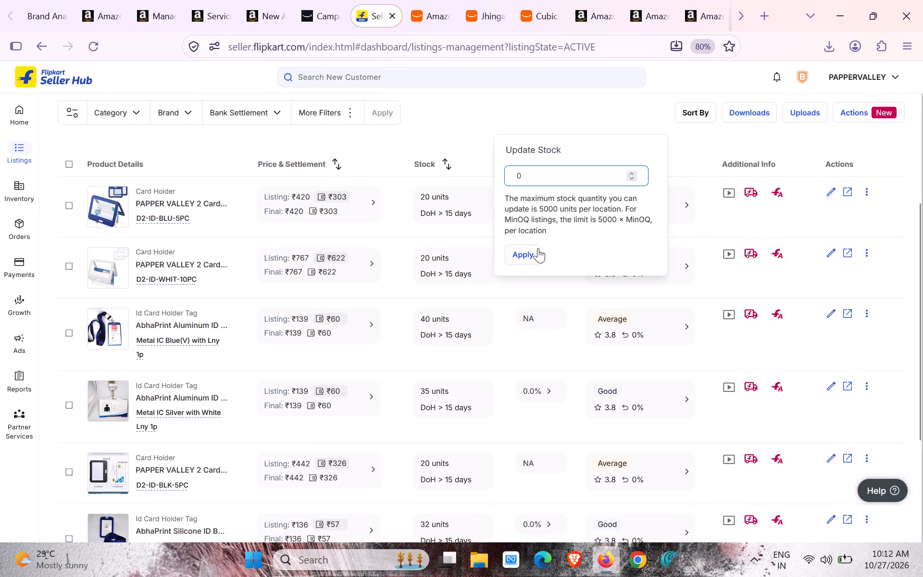
left_click(534, 253)
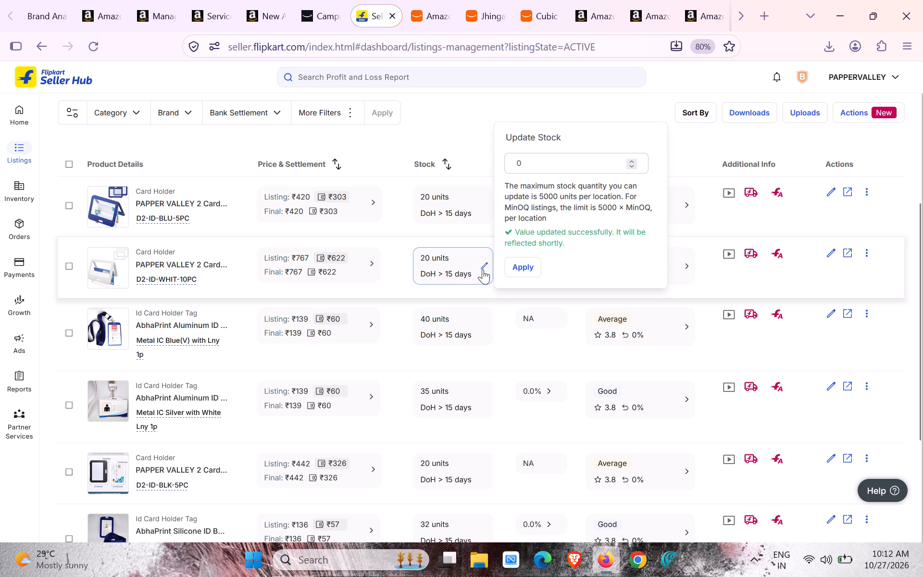
Set the stock of the D2-ID-WHIT-10PC card holder listing to 0 and apply it.
left_click(486, 265)
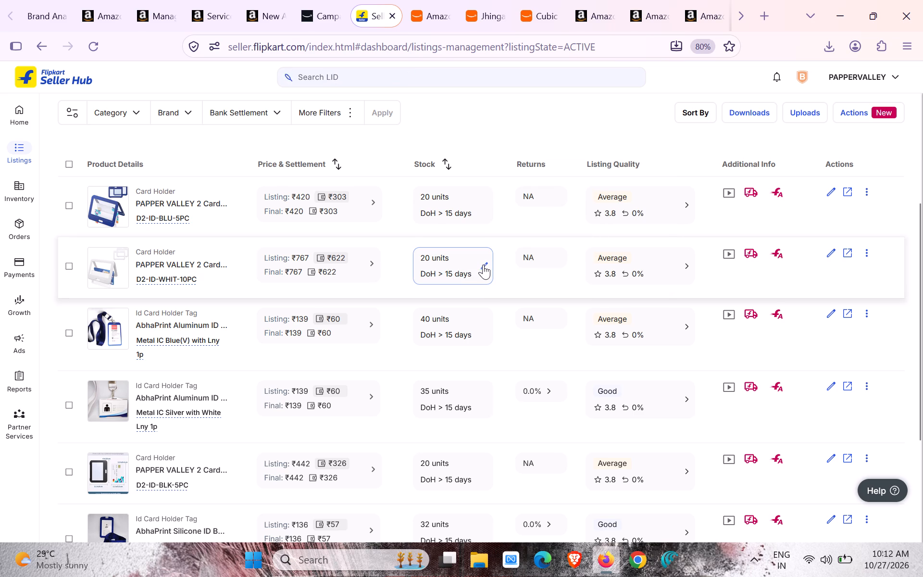
left_click(483, 264)
left_click_drag(547, 241, 459, 230)
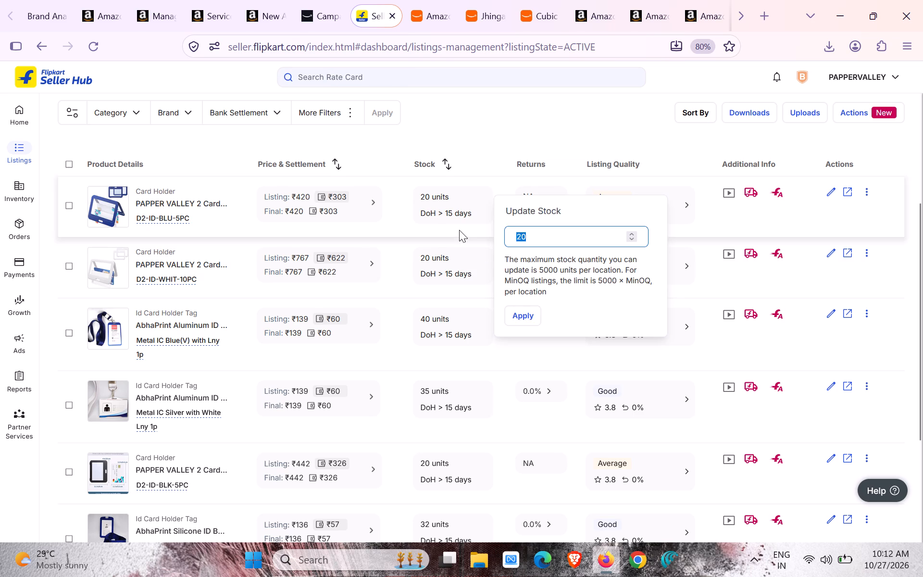
key("0")
left_click(515, 319)
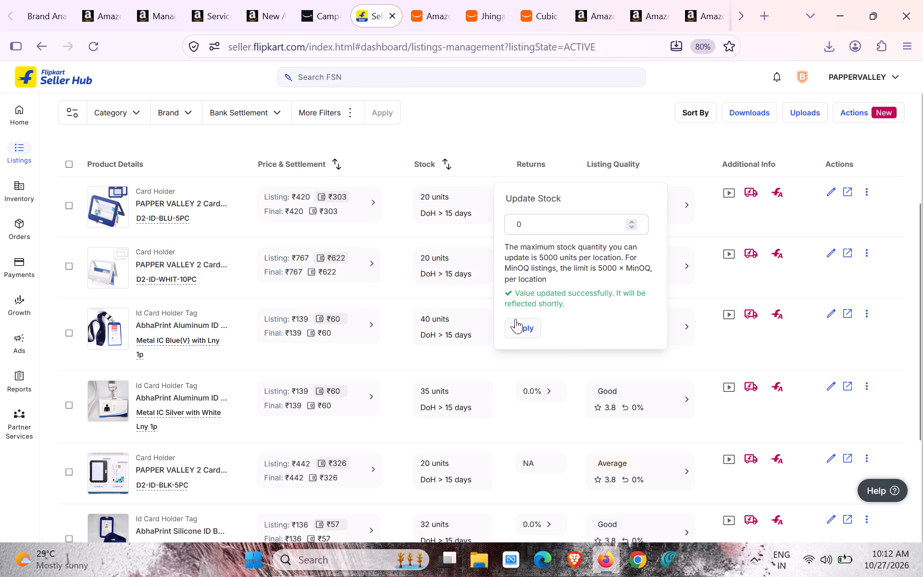
Set the stock of the Metal IC Blue(V) with Lny 1p listing to 0 and apply it.
left_click(482, 327)
left_click(482, 327)
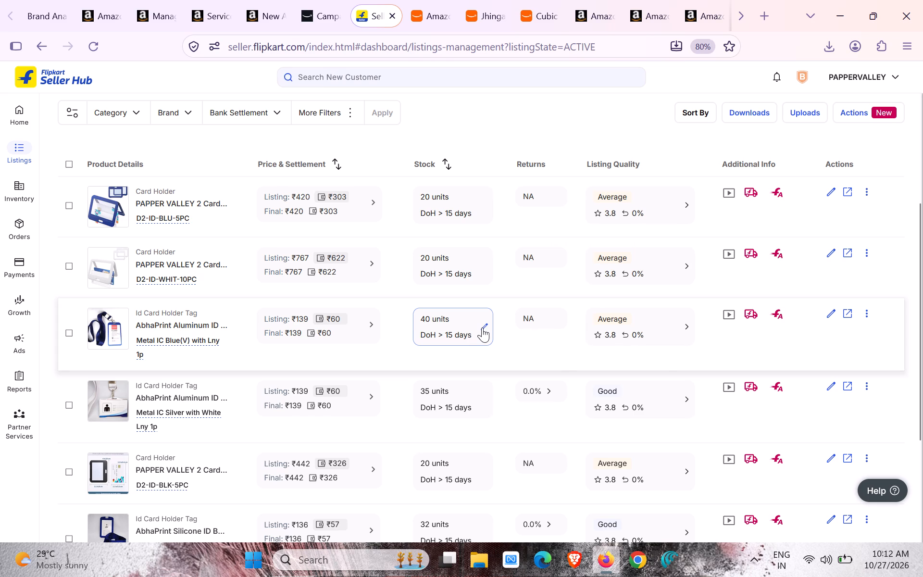
left_click_drag(543, 293, 442, 294)
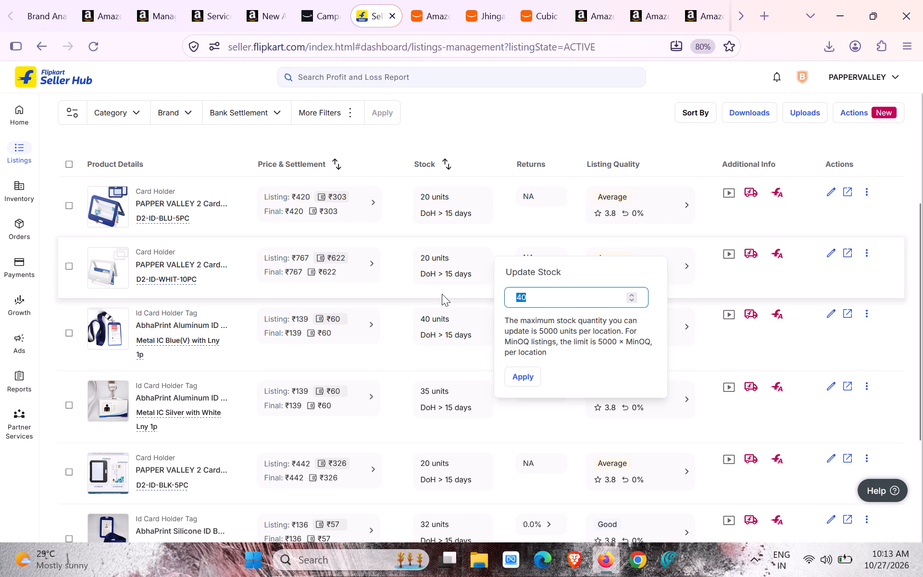
key("0")
left_click(522, 367)
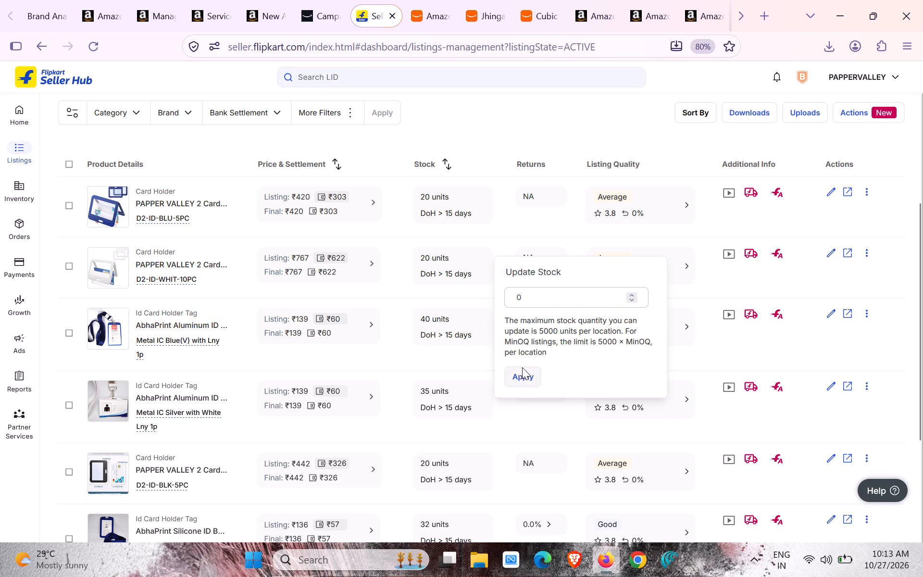
Set the stock of the Metal IC Silver with White Lny 1p listing to 0 and apply it.
left_click(485, 402)
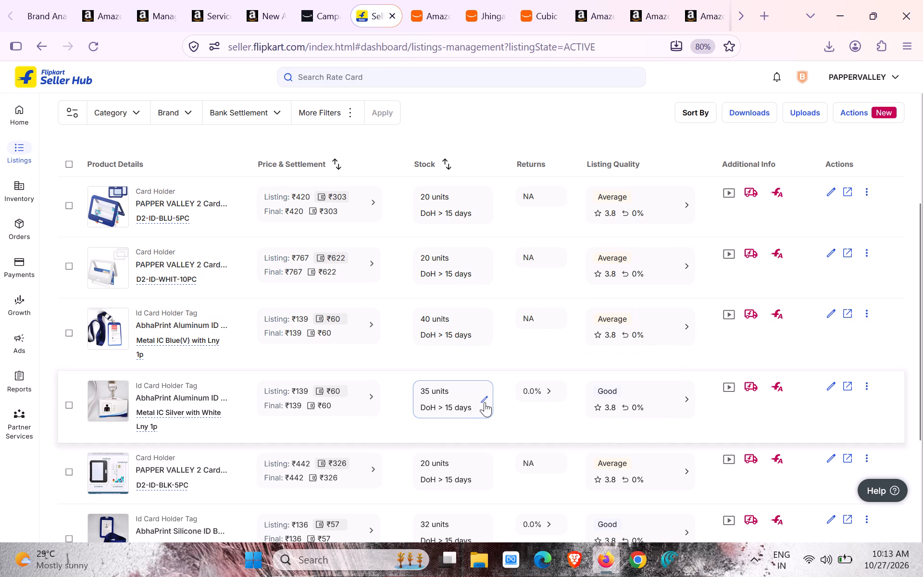
left_click(485, 402)
left_click_drag(544, 369, 466, 369)
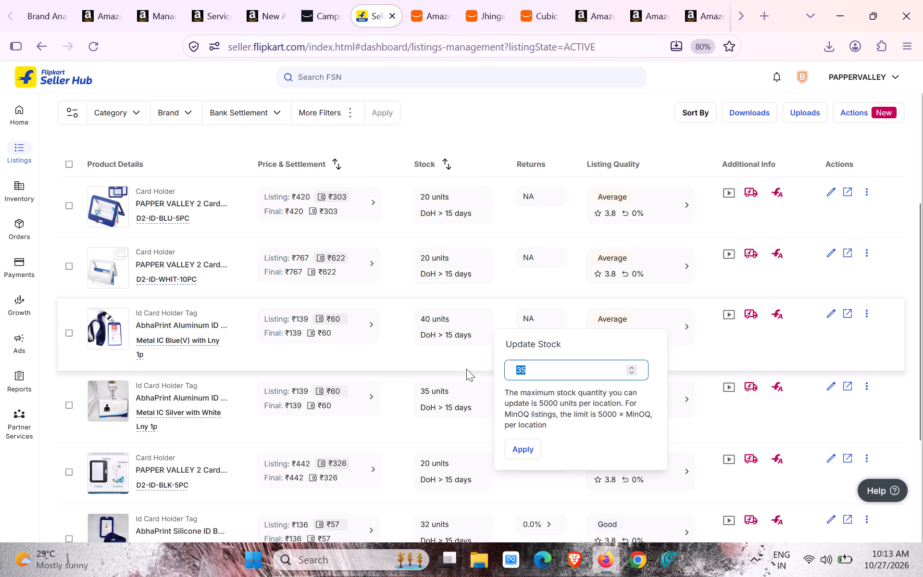
key("0")
left_click(522, 446)
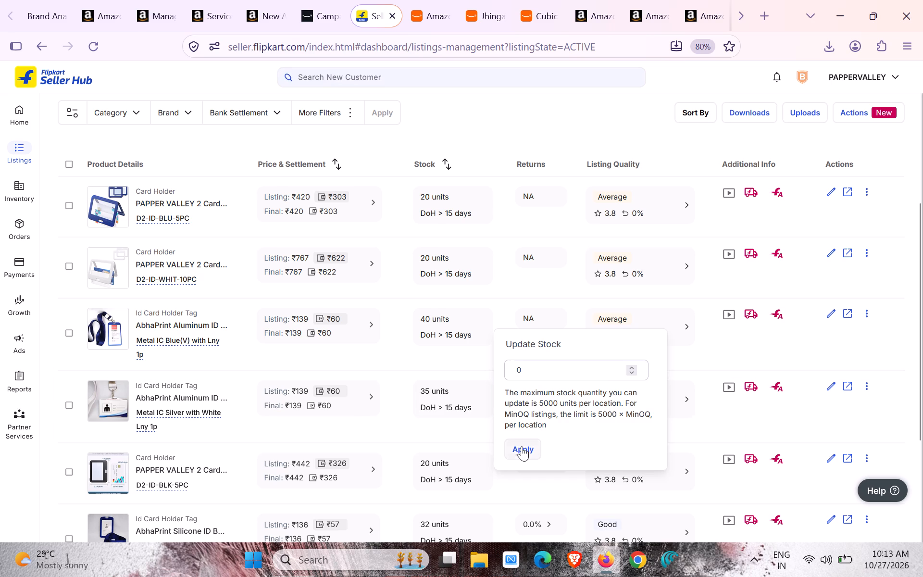
Set the stock of the D2-ID-BLK-5PC card holder listing to 0 and apply it.
scroll(522, 446, "down", 3)
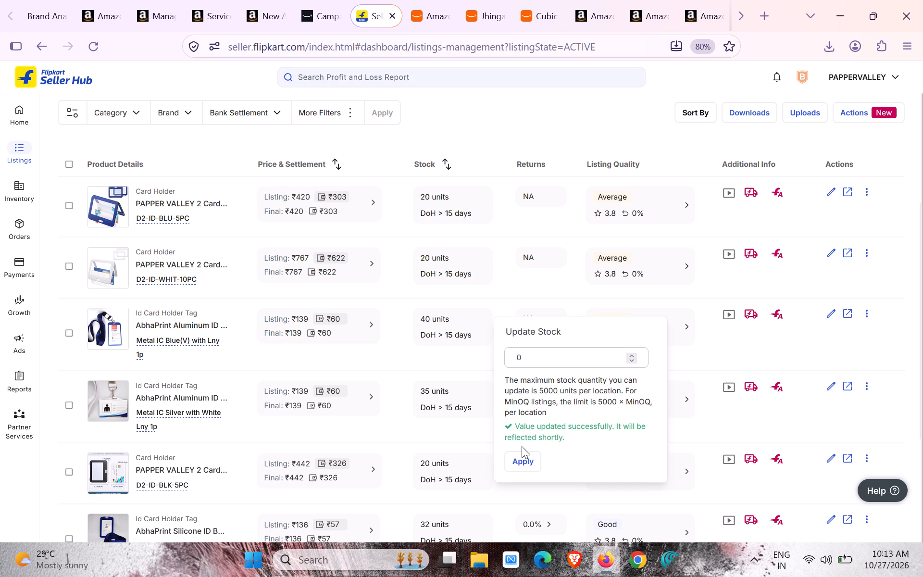
scroll(433, 355, "down", 2)
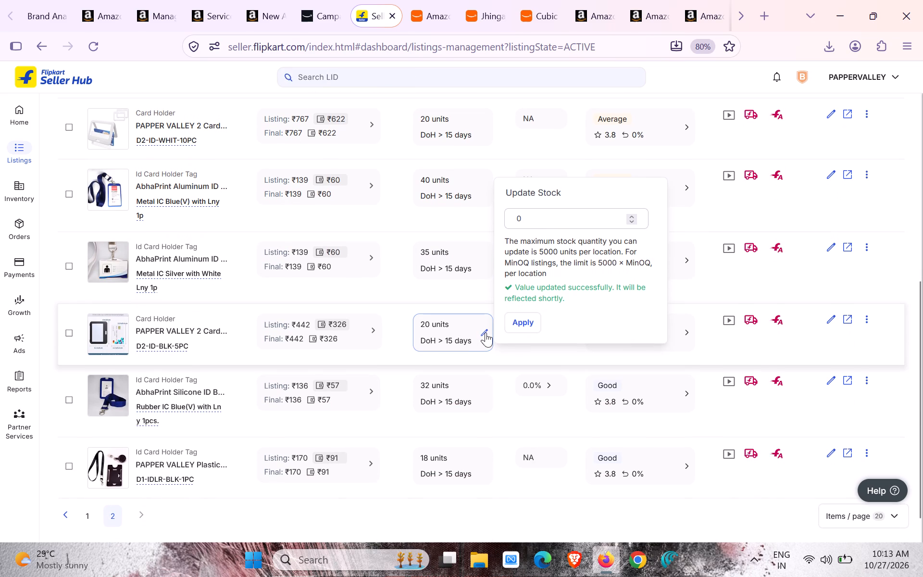
double_click(486, 332)
left_click_drag(535, 306, 495, 302)
key("0")
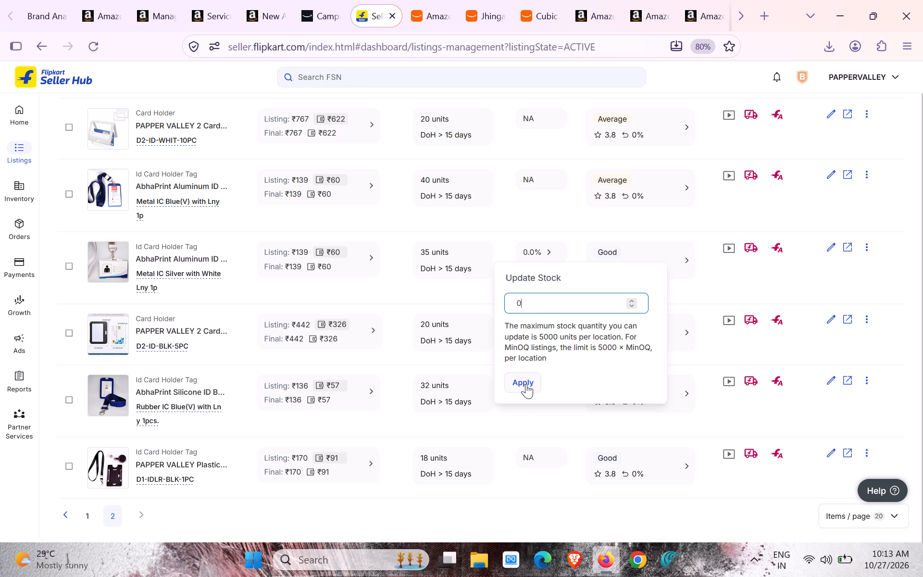
left_click(526, 384)
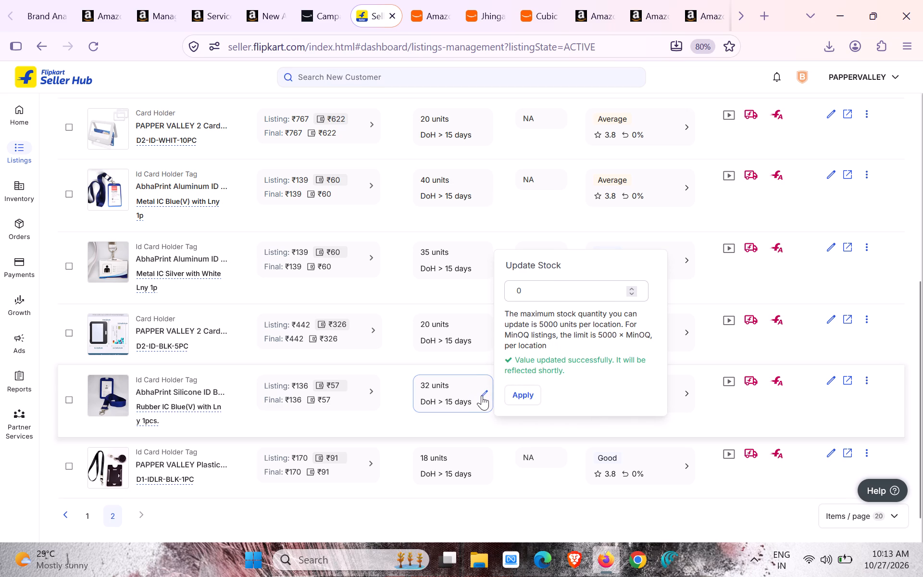
Set the stock of the Rubber IC Blue(V) with Lny 1pcs. listing to 0 and apply it.
double_click(482, 395)
left_click_drag(537, 367, 533, 367)
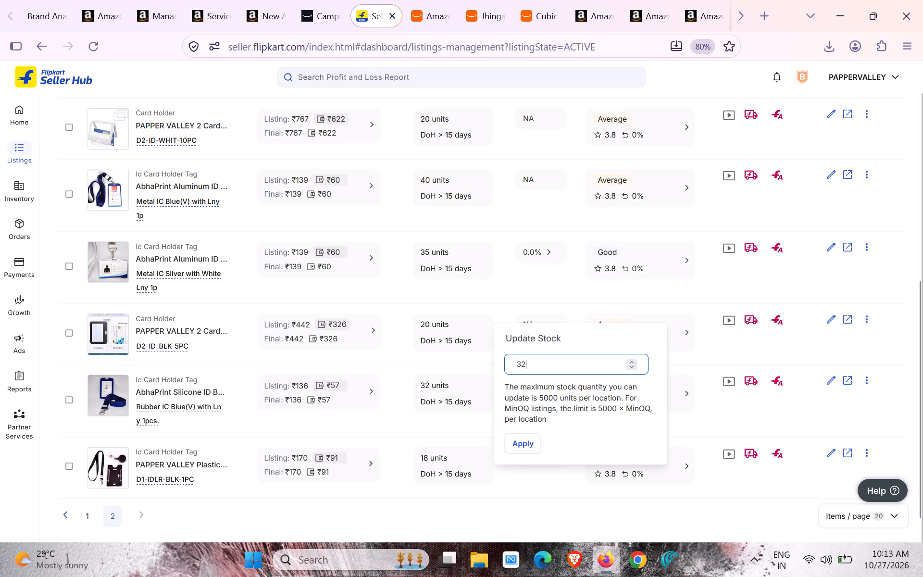
left_click_drag(533, 367, 479, 362)
key("0")
left_click(521, 441)
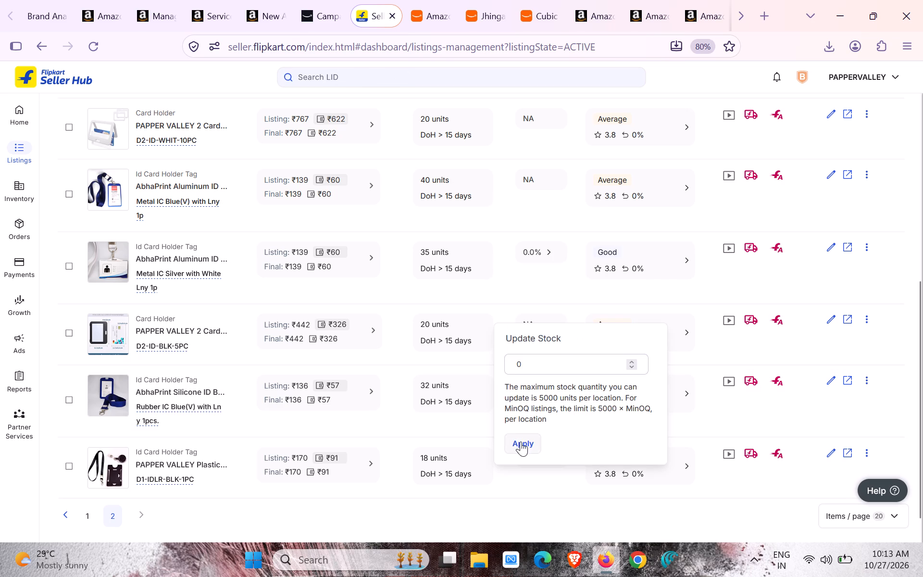
Set the stock of the D1-IDLR-BLK-1PC ID card holder tag listing to 0 and apply it.
left_click(481, 467)
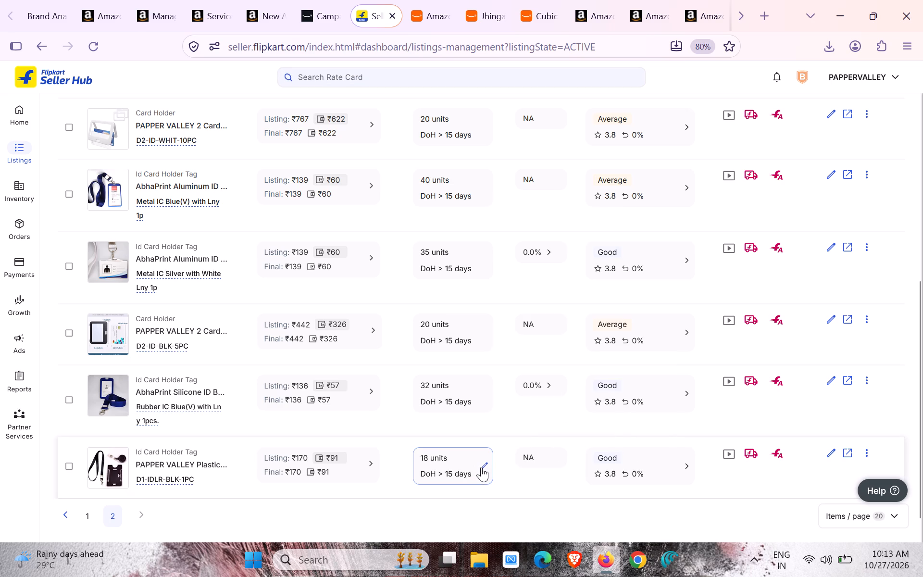
left_click(481, 467)
left_click_drag(530, 441, 472, 441)
key("0")
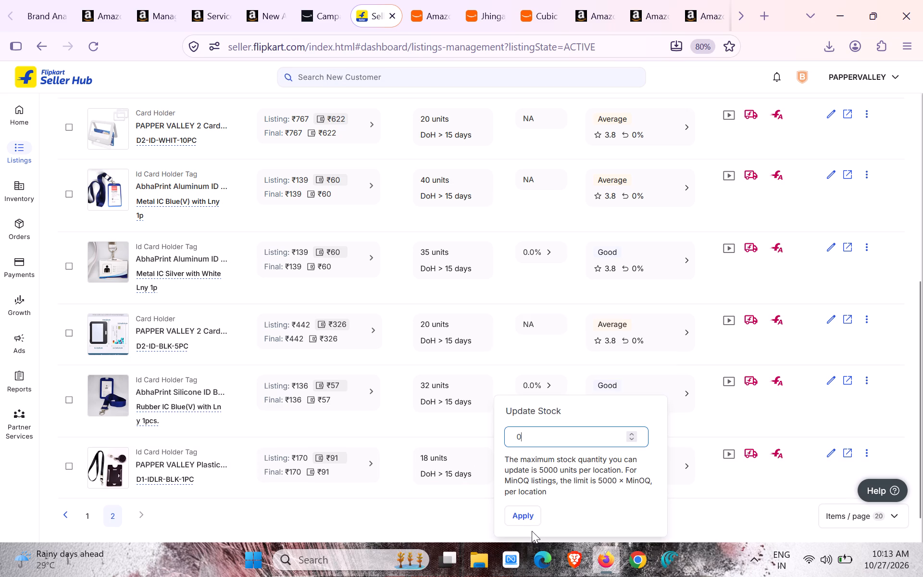
left_click(524, 517)
scroll(470, 421, "down", 2)
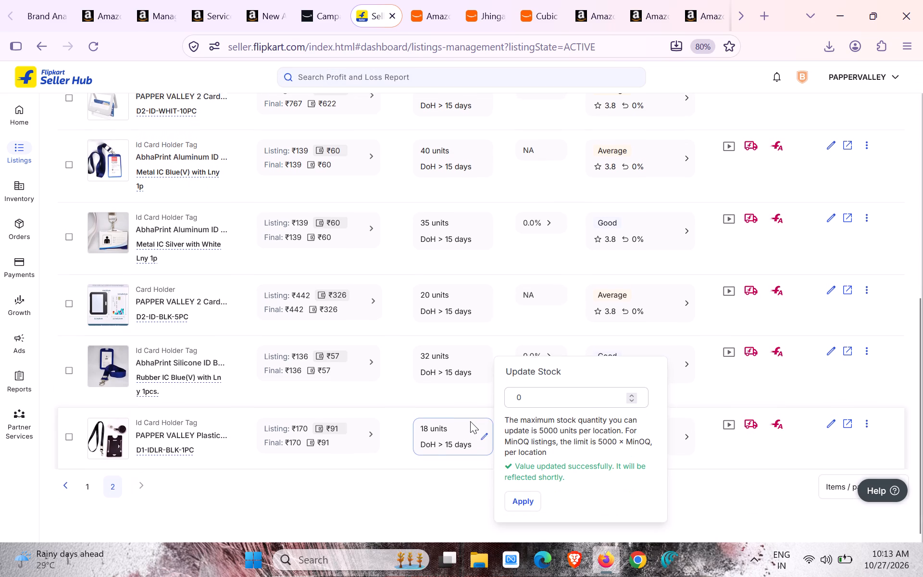
scroll(470, 421, "down", 1)
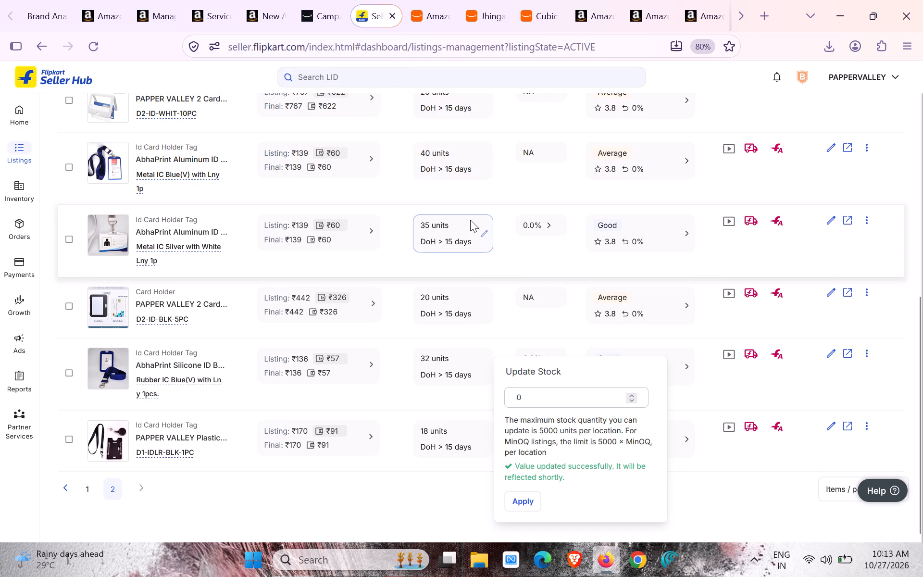
scroll(470, 220, "down", 2)
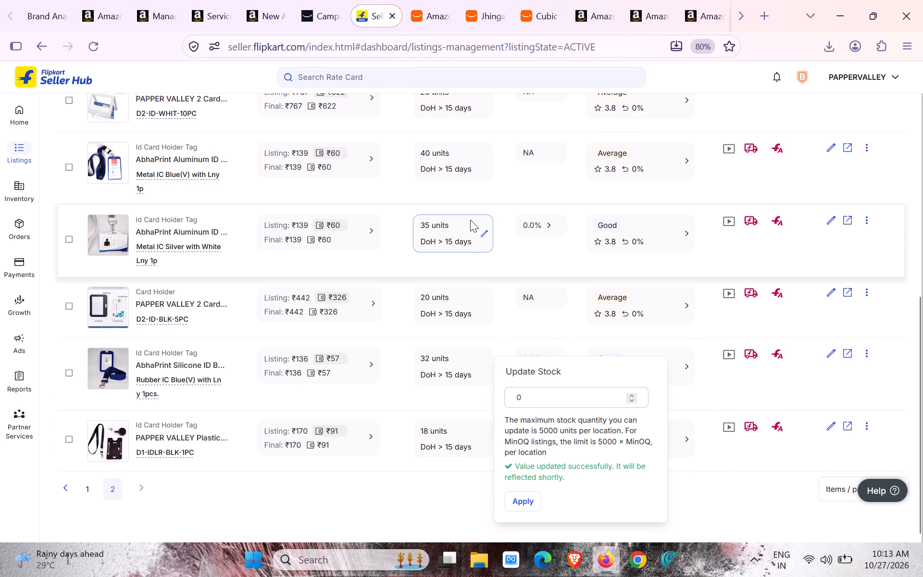
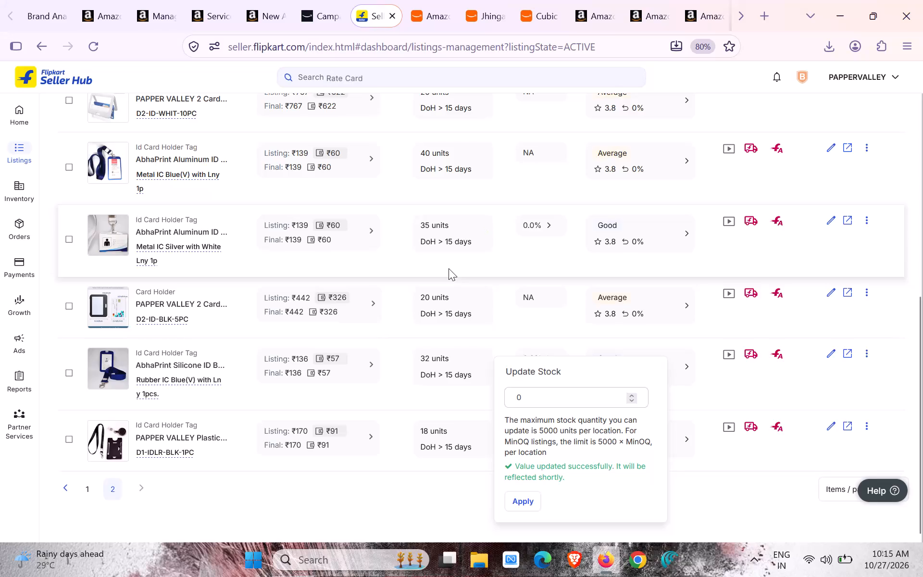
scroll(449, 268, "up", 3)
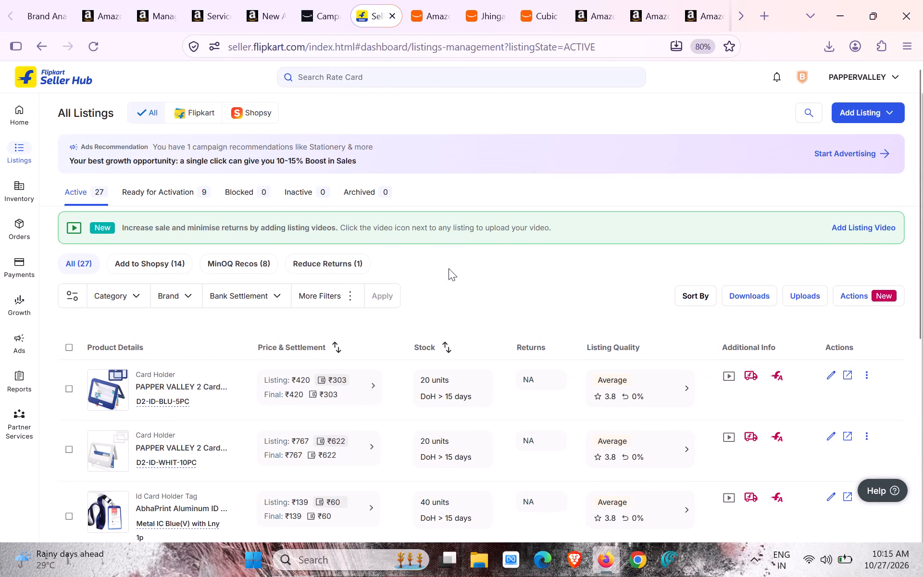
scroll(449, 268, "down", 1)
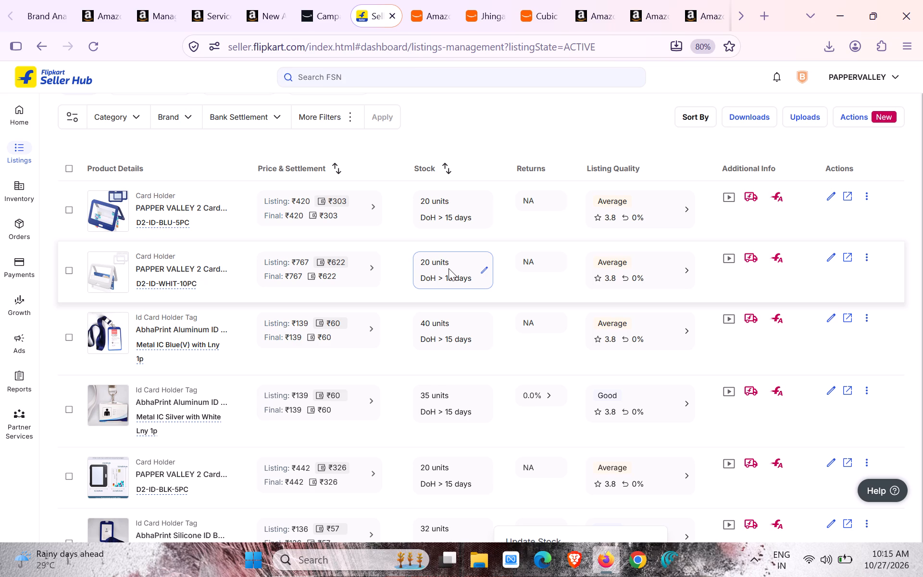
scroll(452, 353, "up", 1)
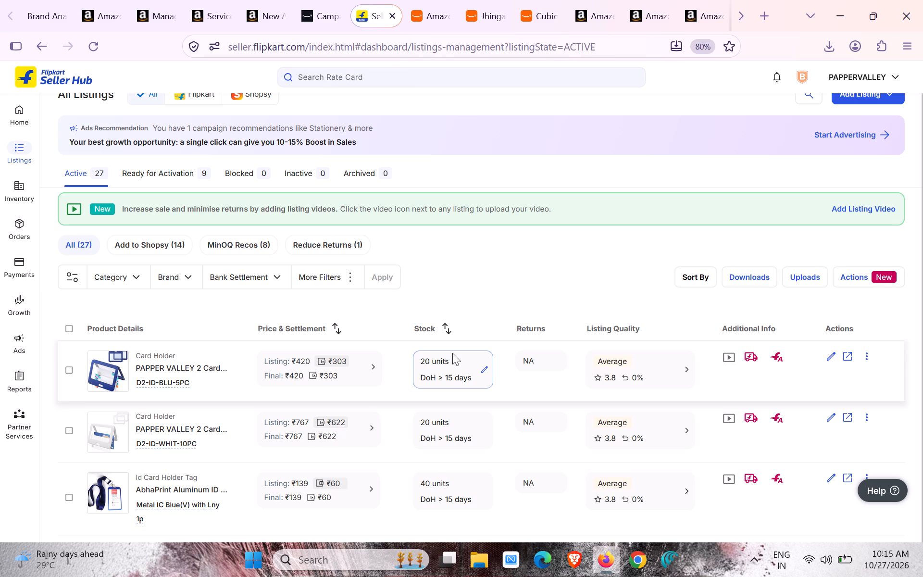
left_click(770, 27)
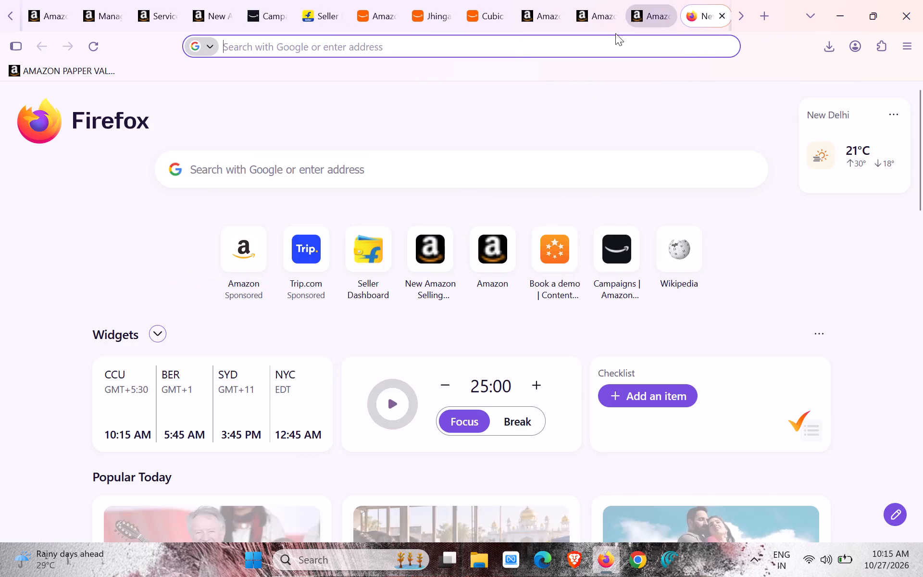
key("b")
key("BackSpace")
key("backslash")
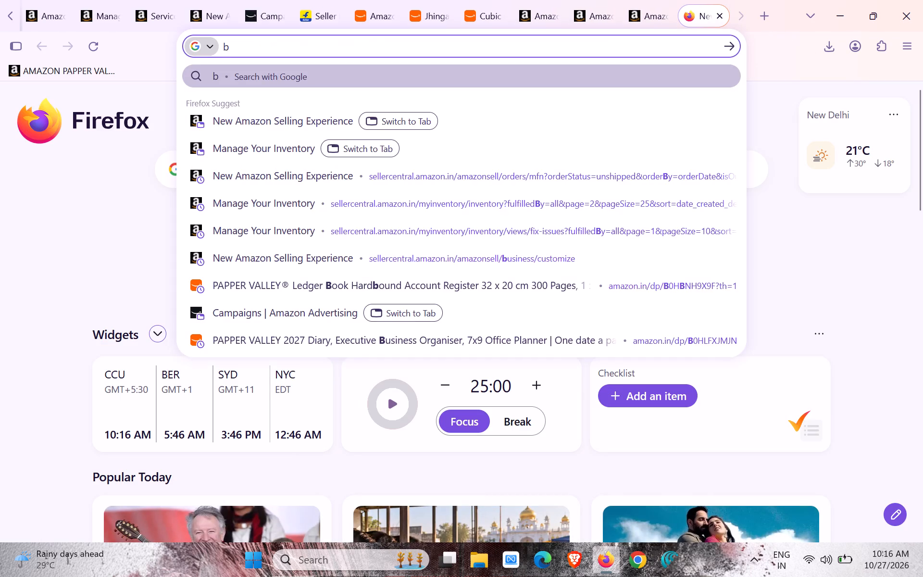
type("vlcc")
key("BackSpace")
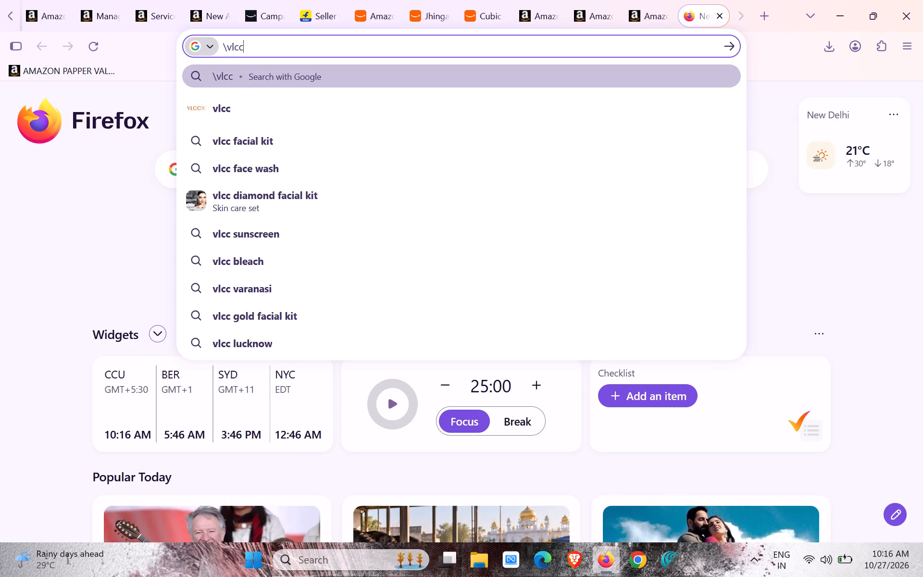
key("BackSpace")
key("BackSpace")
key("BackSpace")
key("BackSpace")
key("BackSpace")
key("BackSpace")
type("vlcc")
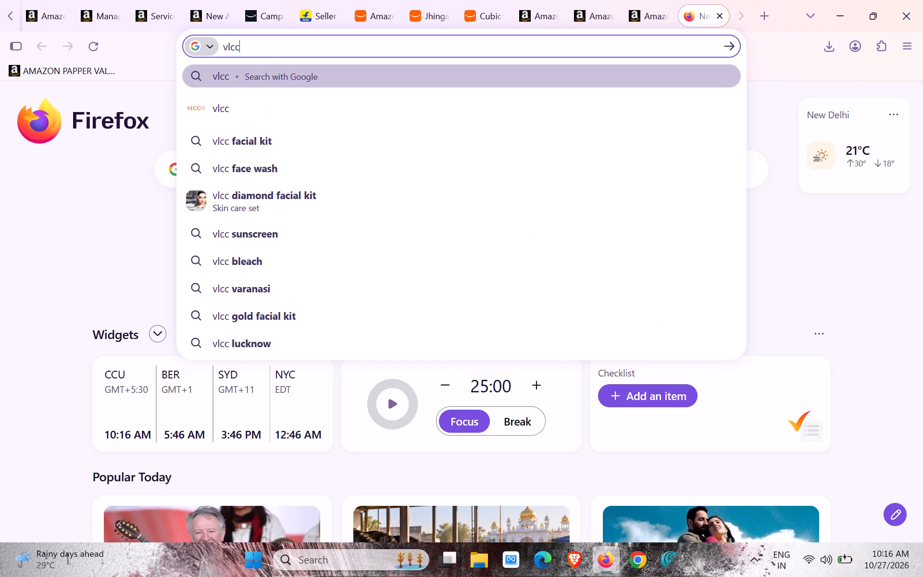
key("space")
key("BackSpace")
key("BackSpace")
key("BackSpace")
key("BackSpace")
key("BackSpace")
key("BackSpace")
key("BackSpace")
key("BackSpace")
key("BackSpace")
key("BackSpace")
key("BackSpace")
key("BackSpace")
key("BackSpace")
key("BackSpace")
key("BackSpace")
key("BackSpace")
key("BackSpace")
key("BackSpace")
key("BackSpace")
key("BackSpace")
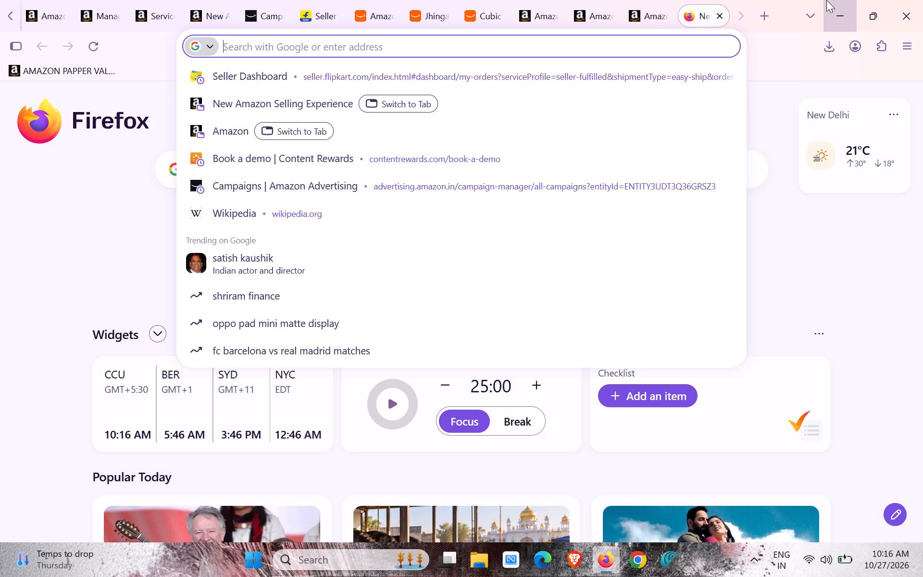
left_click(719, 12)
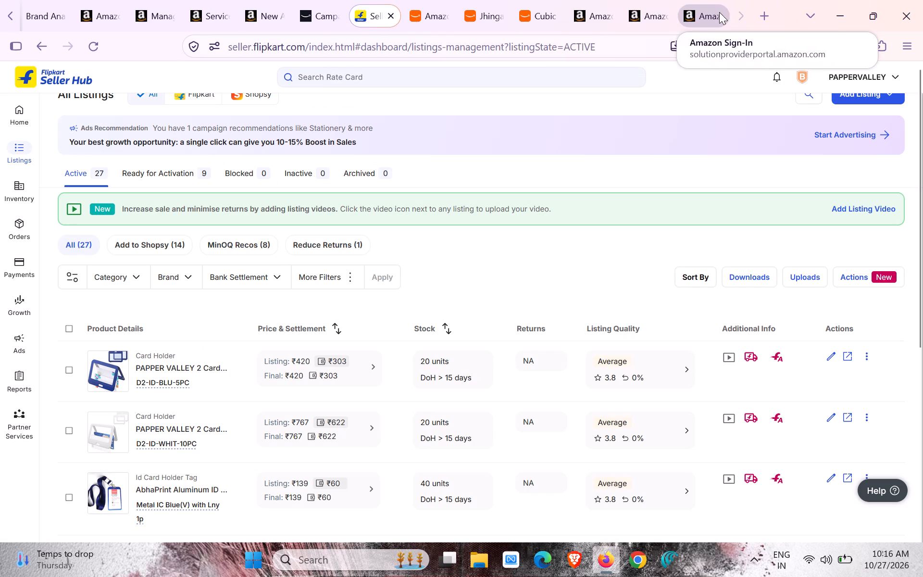
Set the stock of the Metal IC Blue(V) with Lny 1p listing to 0 and apply it.
scroll(374, 377, "down", 1)
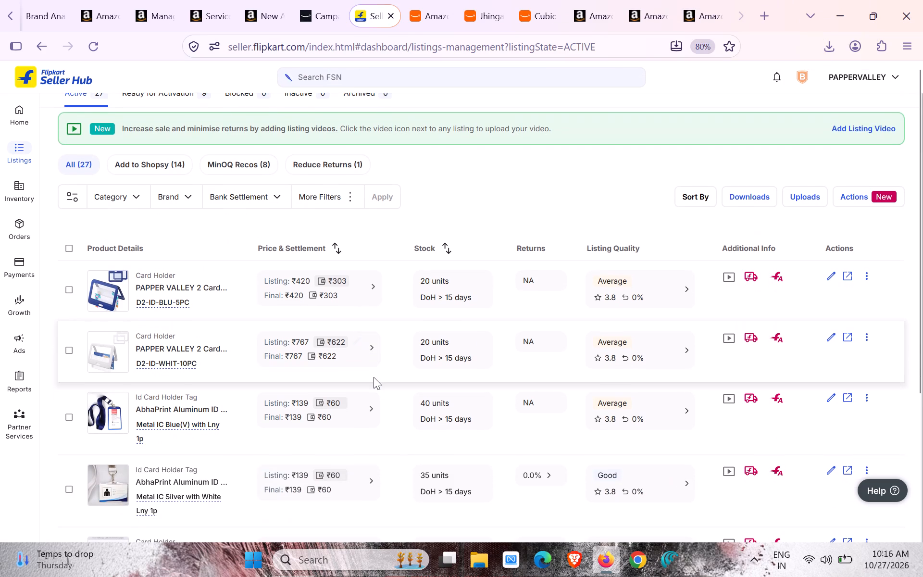
left_click(481, 409)
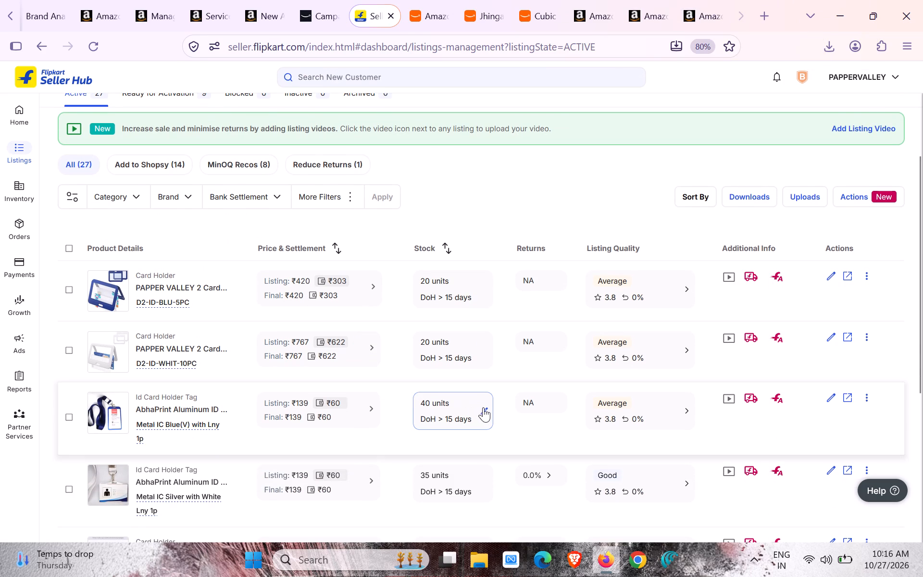
left_click(481, 407)
left_click_drag(528, 385, 480, 386)
key("0")
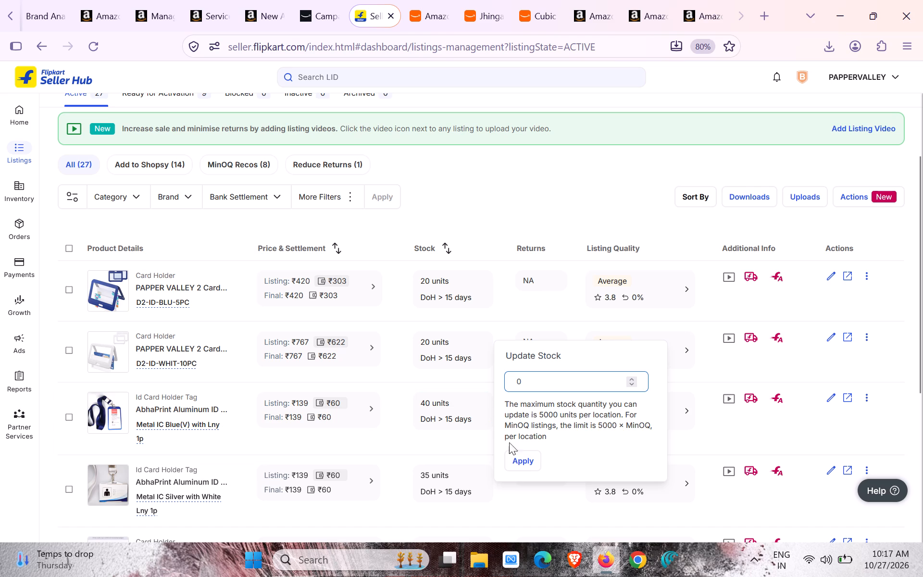
left_click(516, 464)
Set the stock of the Metal IC Silver with White Lny 1p listing to 0 and apply it.
scroll(516, 464, "down", 1)
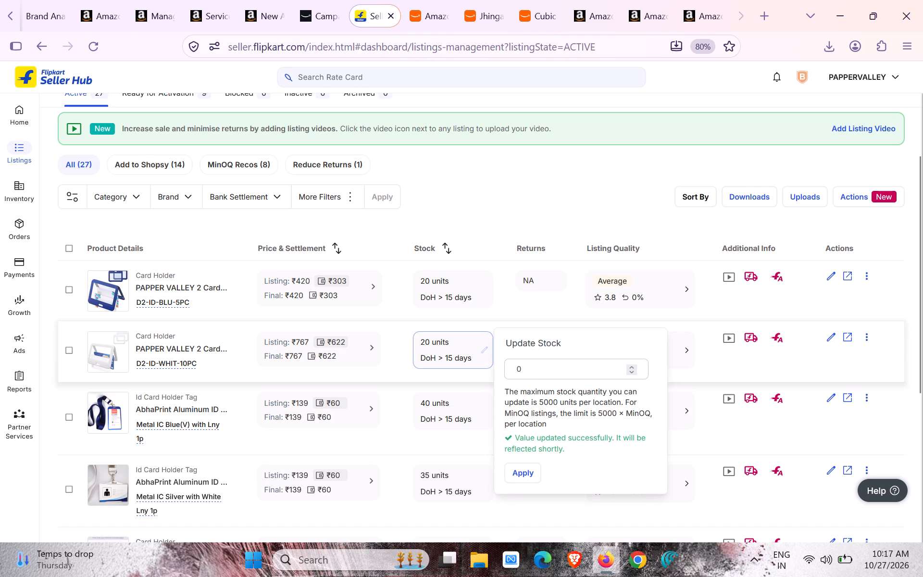
scroll(422, 361, "down", 2)
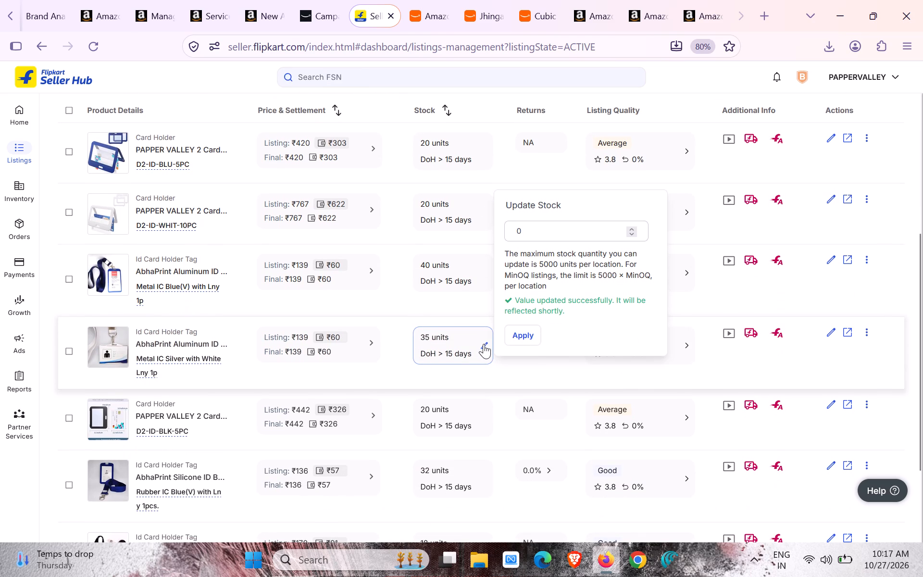
left_click(484, 344)
left_click(484, 344)
left_click_drag(551, 321, 481, 319)
key("0")
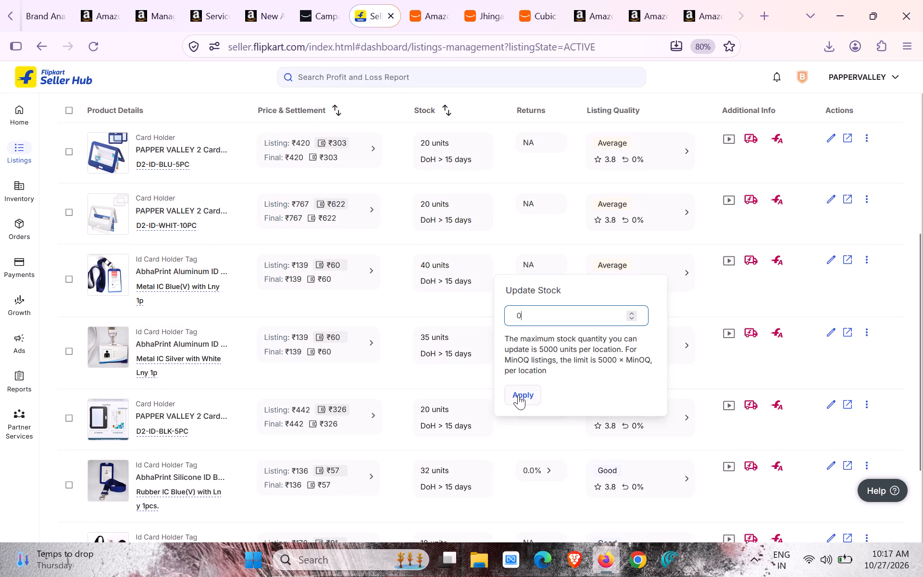
left_click(518, 395)
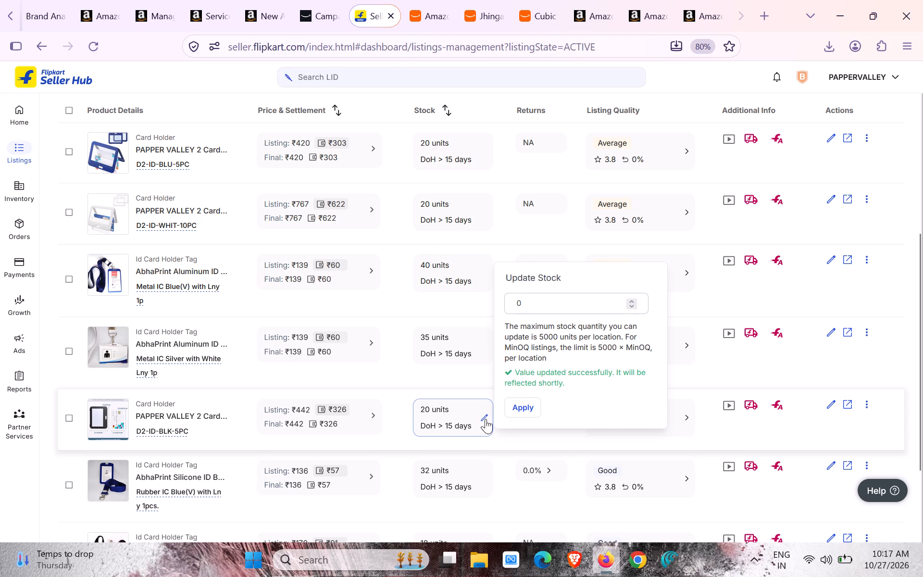
Set the stock of the D2-ID-BLK-5PC card holder listing to 0 and apply it.
left_click(486, 417)
left_click(486, 417)
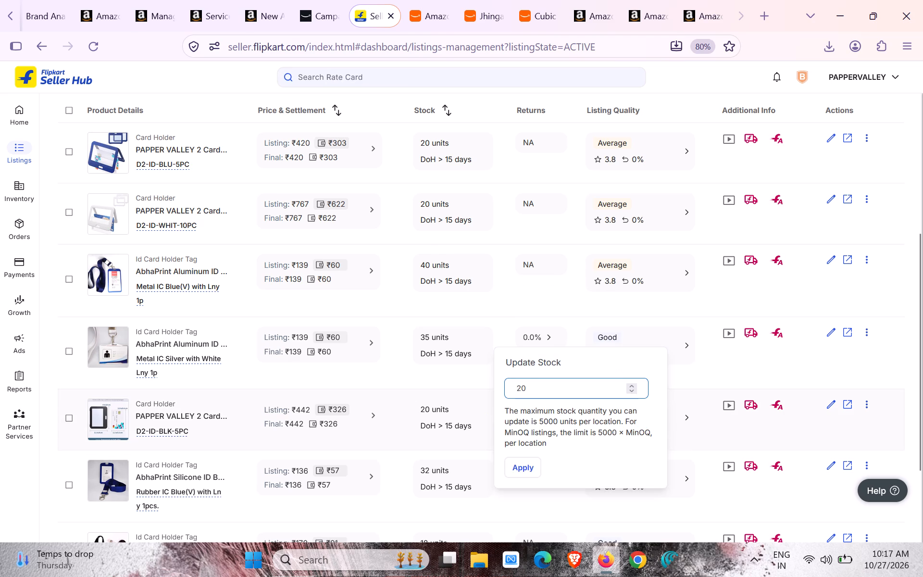
left_click_drag(547, 381, 473, 396)
key("0")
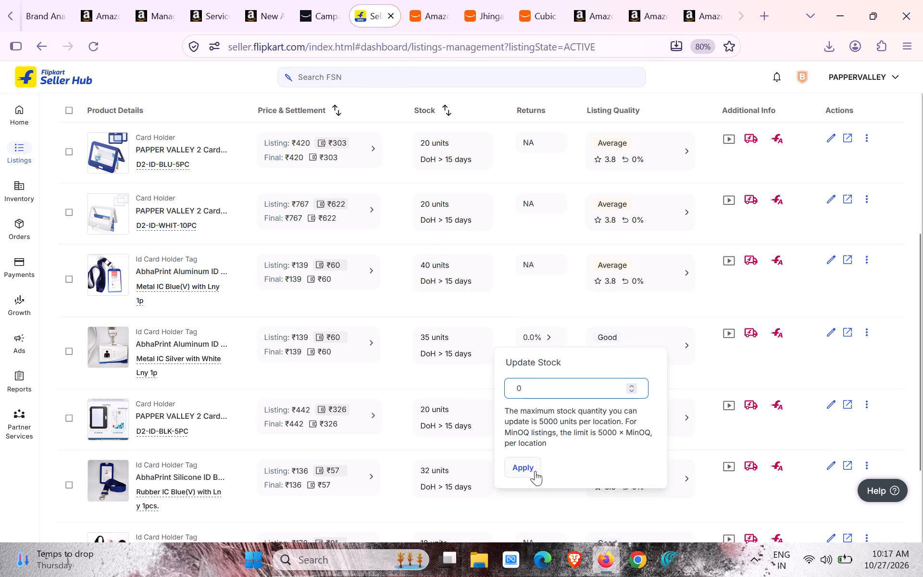
left_click(531, 467)
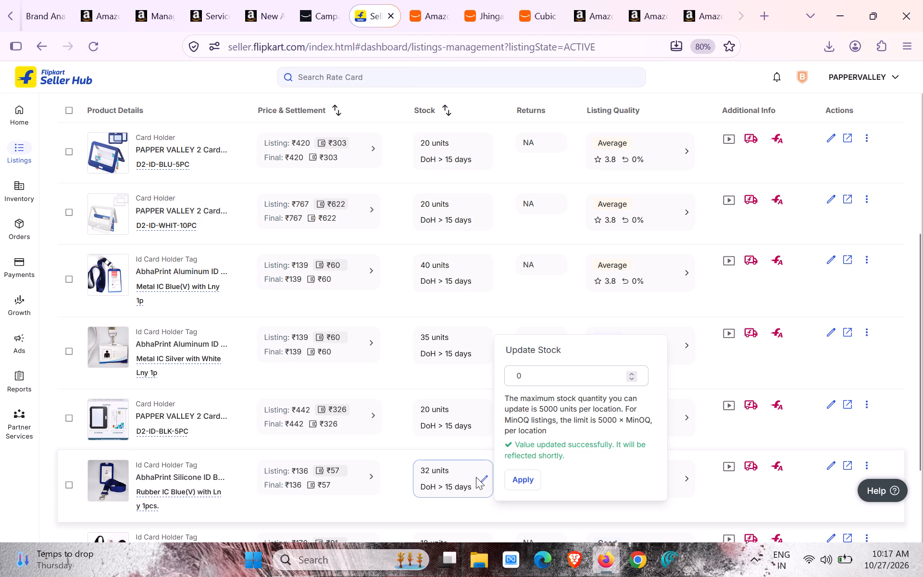
Set the stock of the Rubber IC Blue(V) with Lny 1pcs. listing to 0 and apply it.
left_click(482, 479)
left_click(482, 479)
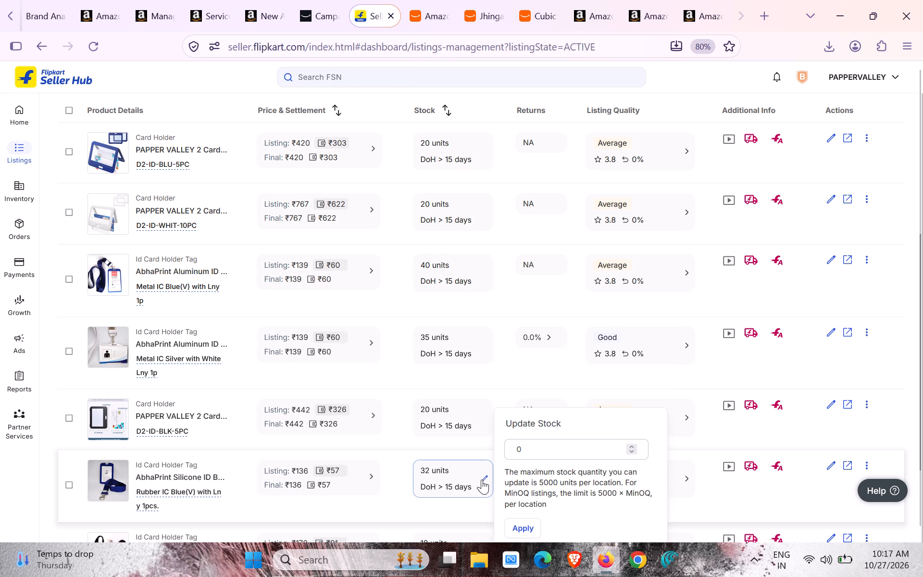
left_click(539, 441)
left_click_drag(539, 441, 499, 449)
key("0")
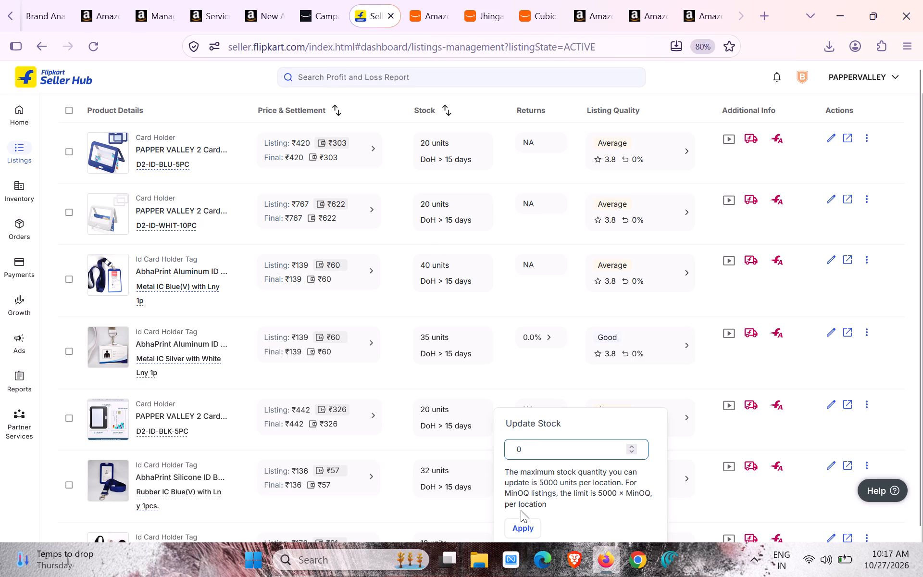
left_click(519, 525)
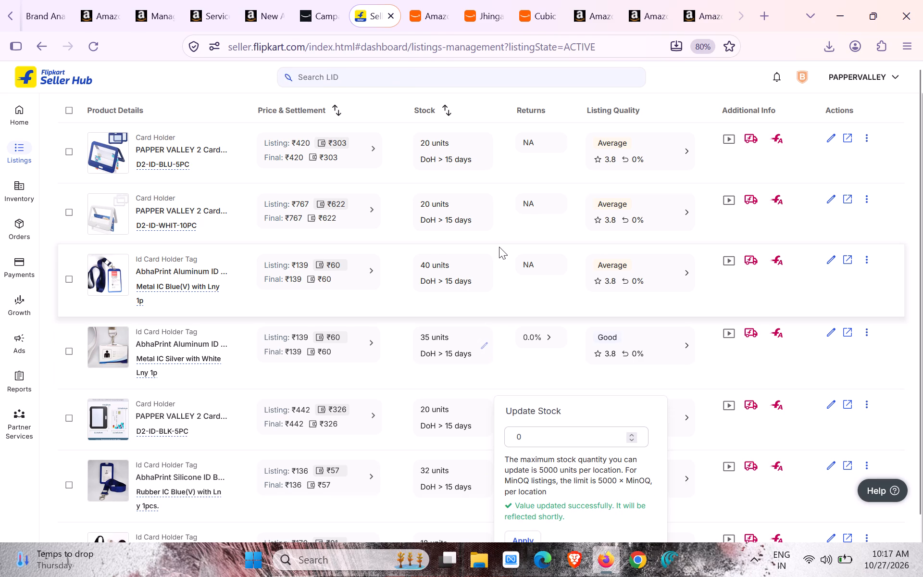
Set the stock of the D1-IDLR-BLK-1PC ID card holder tag listing to 0 and apply it.
scroll(499, 247, "down", 3)
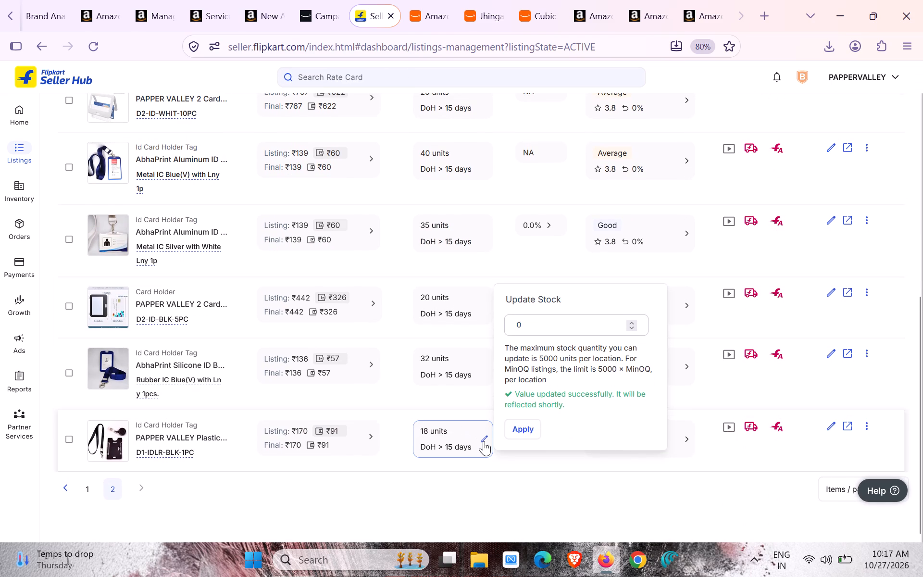
left_click(484, 441)
left_click(484, 441)
left_click_drag(536, 408, 471, 414)
key("0")
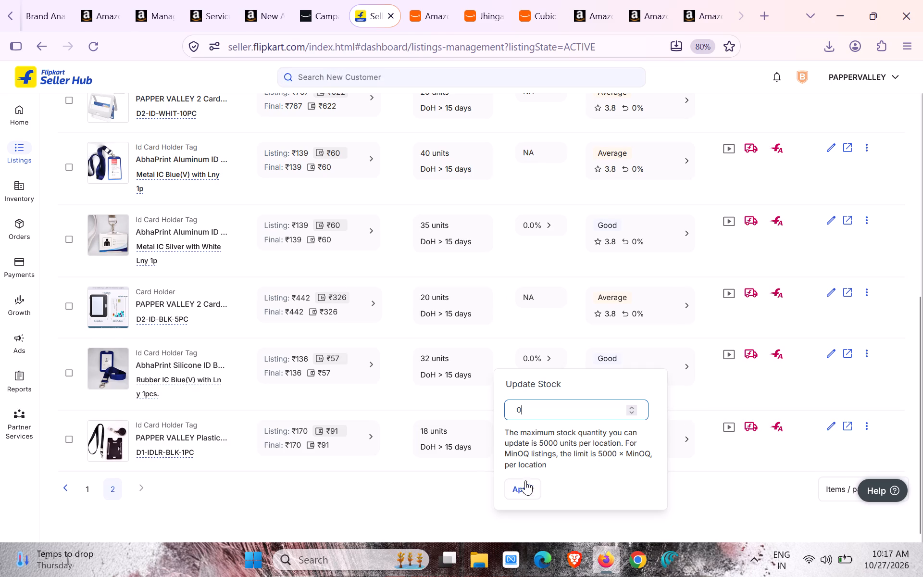
left_click(524, 484)
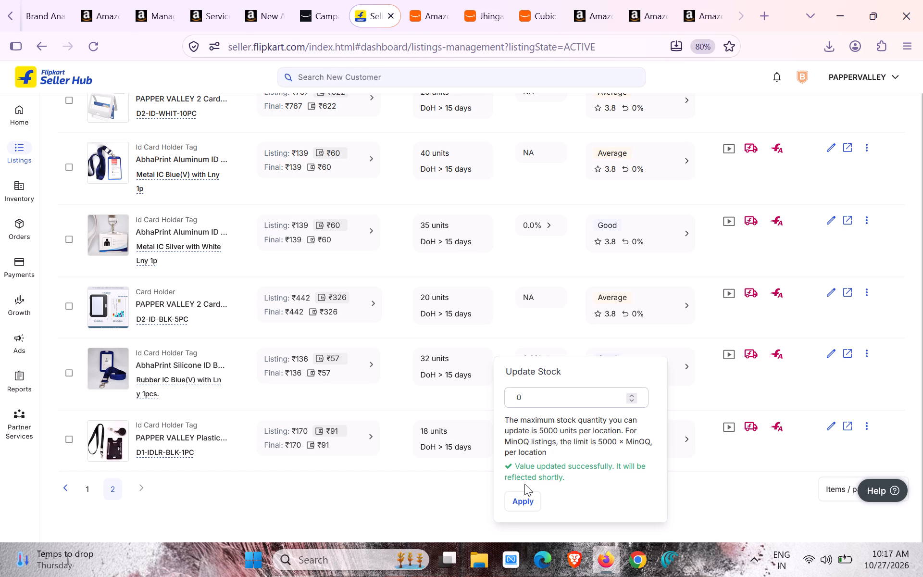
Leave the listings and open the Flipkart Seller Hub home page for PAPPERVALLEY.
scroll(378, 392, "up", 6)
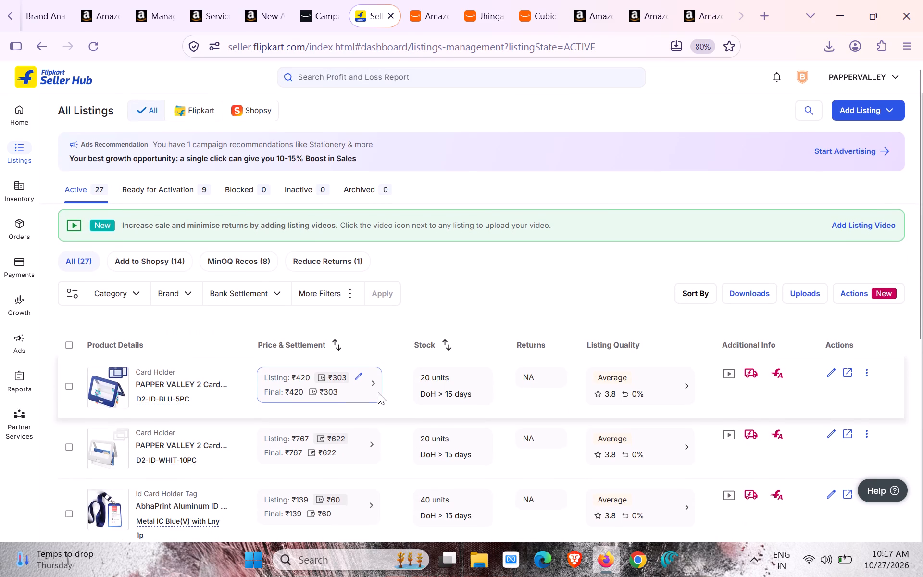
left_click(20, 119)
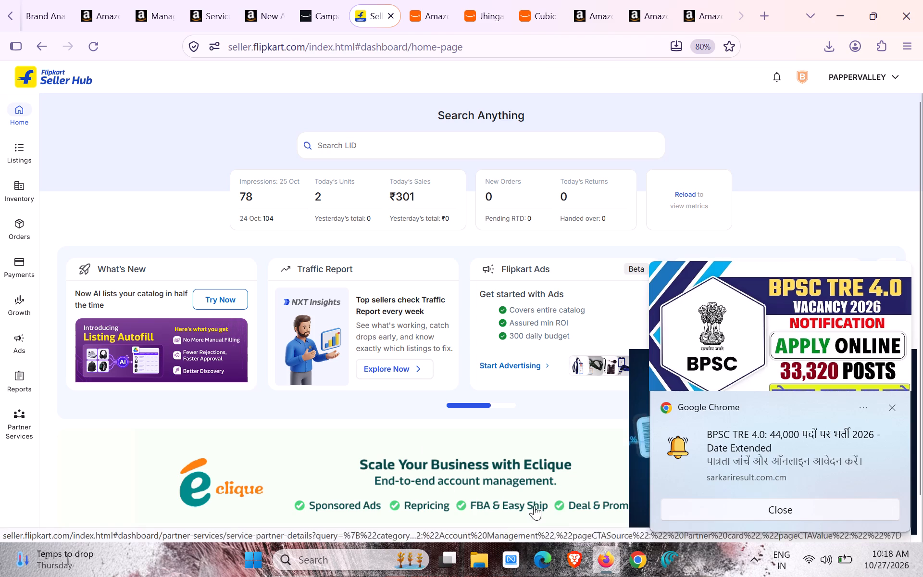
Switch to the Comet browser and open Manage Orders in the ShagunTrends Amazon seller account.
left_click(634, 568)
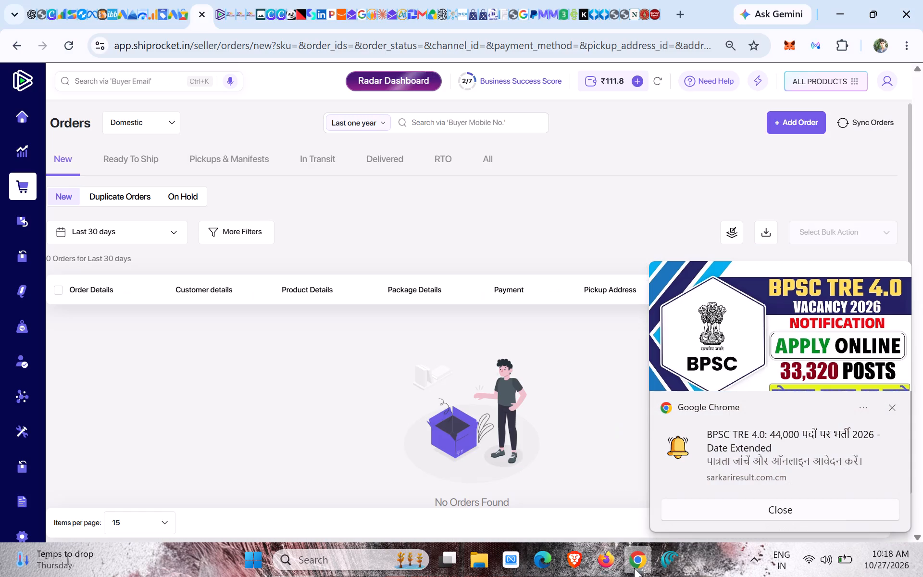
left_click(665, 572)
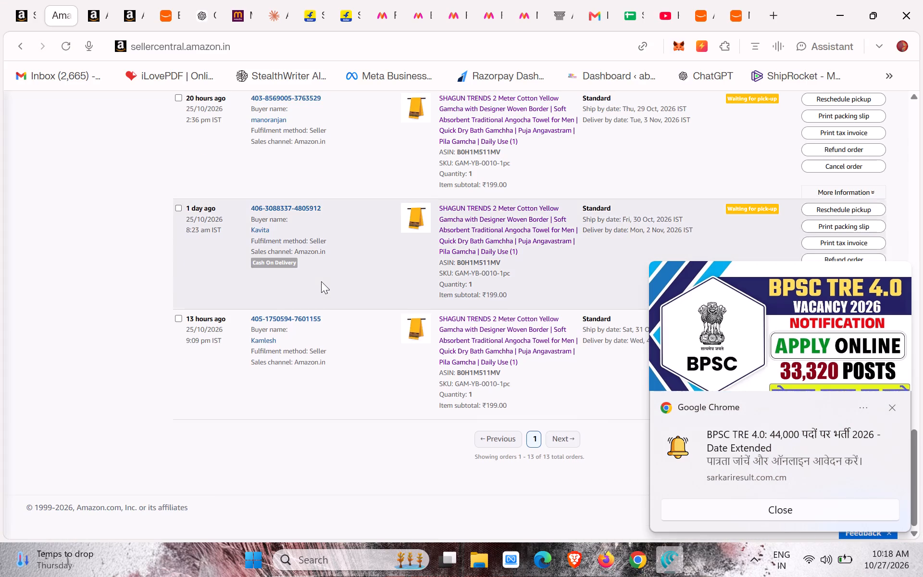
scroll(321, 281, "up", 17)
left_click(137, 118)
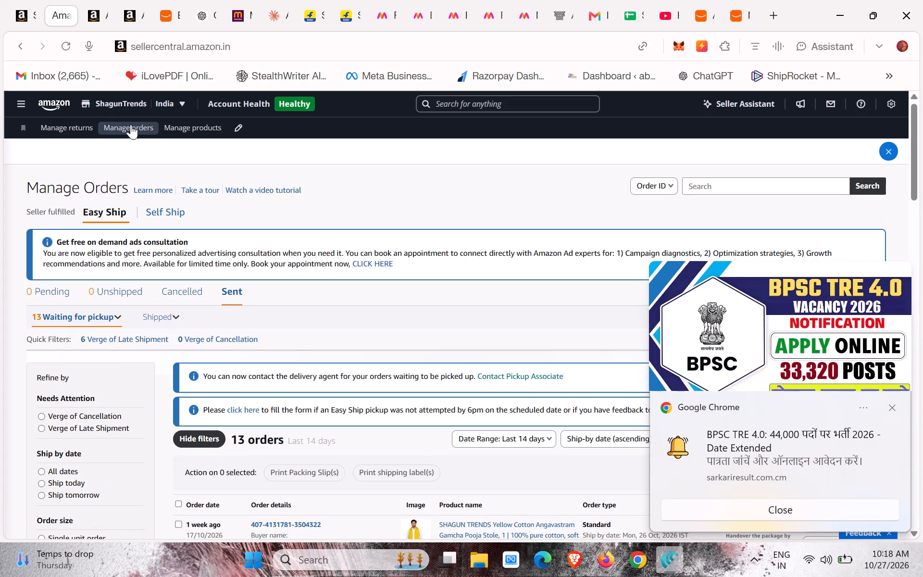
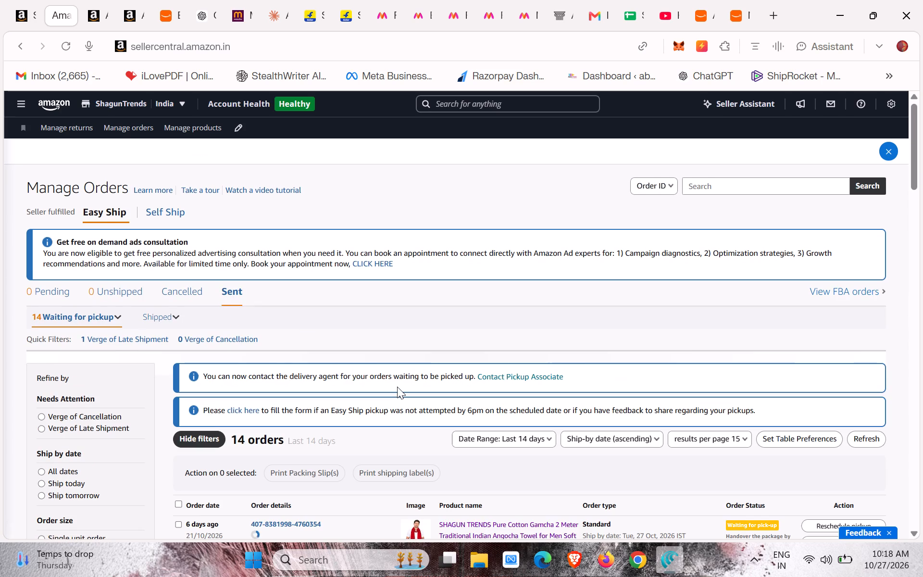
Review the ShagunTrends Easy Ship orders waiting for pickup and check the available date-range options.
scroll(397, 387, "down", 3)
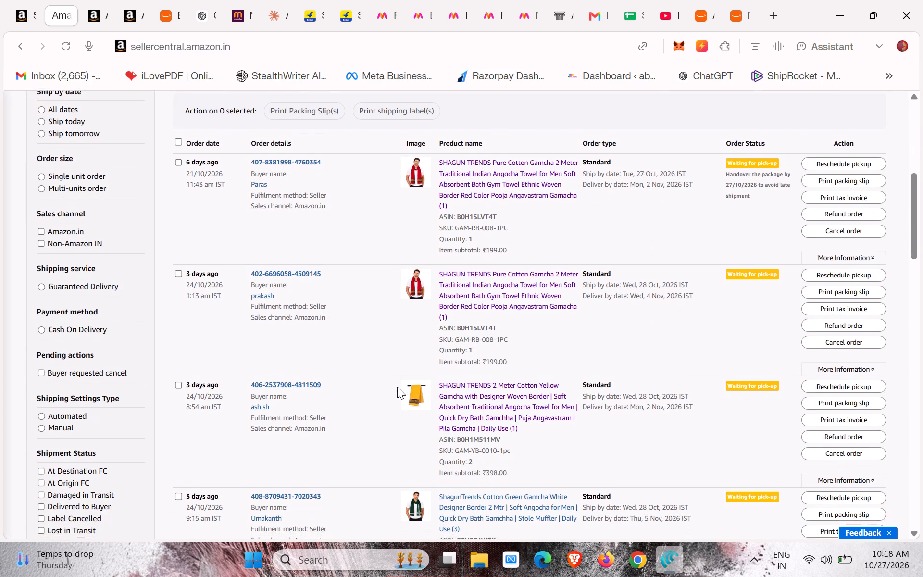
scroll(397, 387, "down", 1)
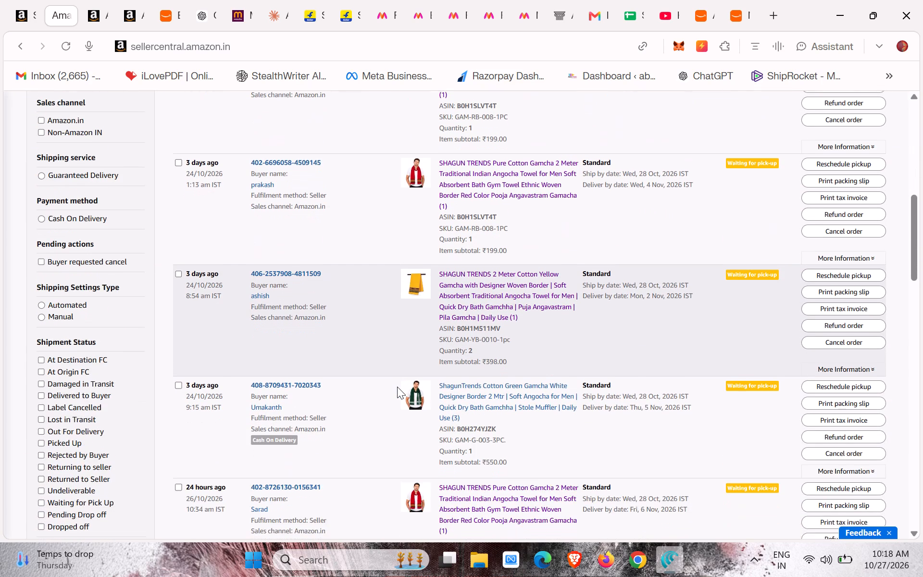
scroll(397, 387, "up", 3)
scroll(397, 387, "down", 1)
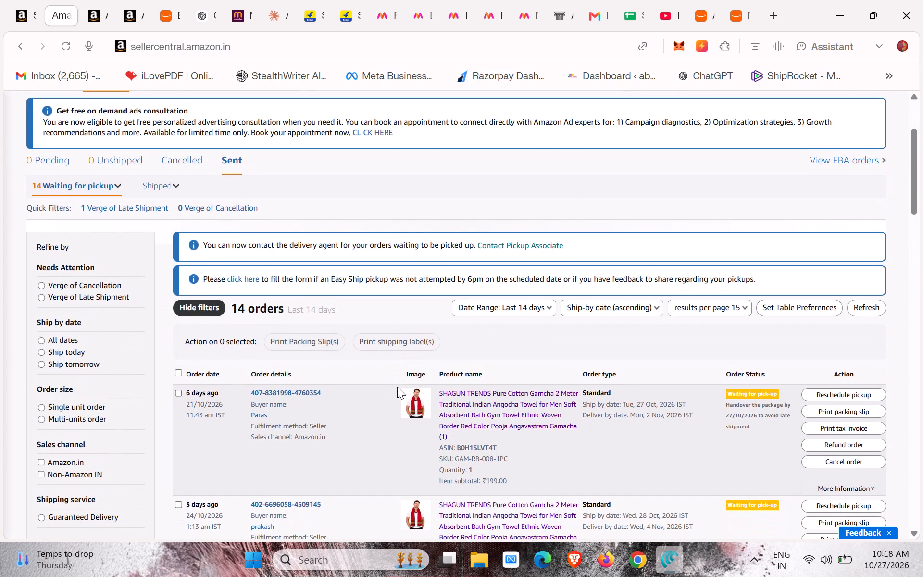
scroll(397, 387, "down", 2)
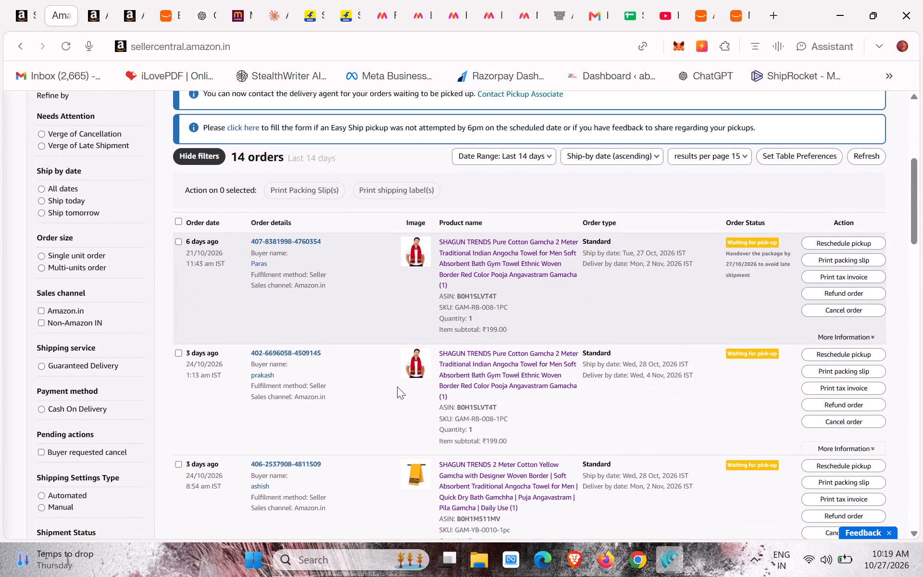
scroll(397, 387, "up", 1)
scroll(397, 387, "down", 2)
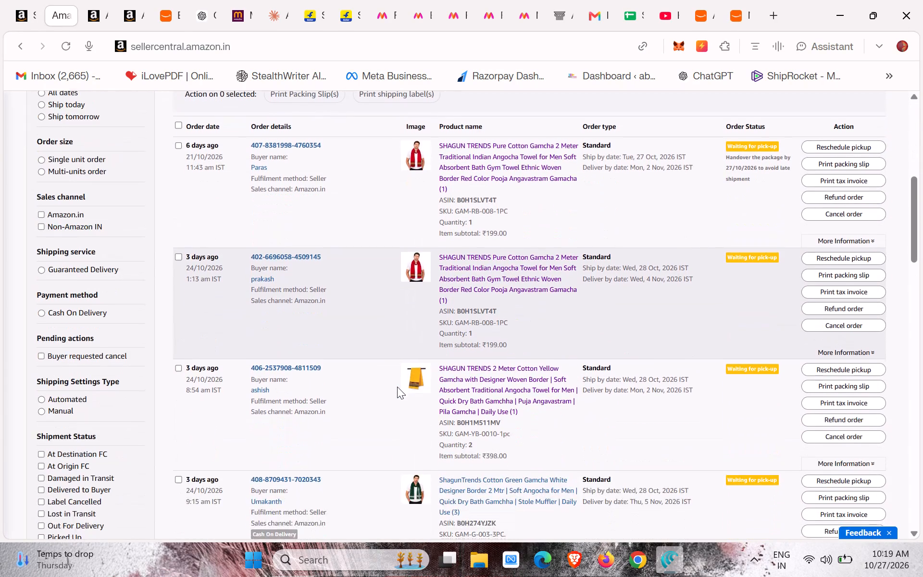
scroll(397, 387, "down", 7)
scroll(397, 387, "up", 2)
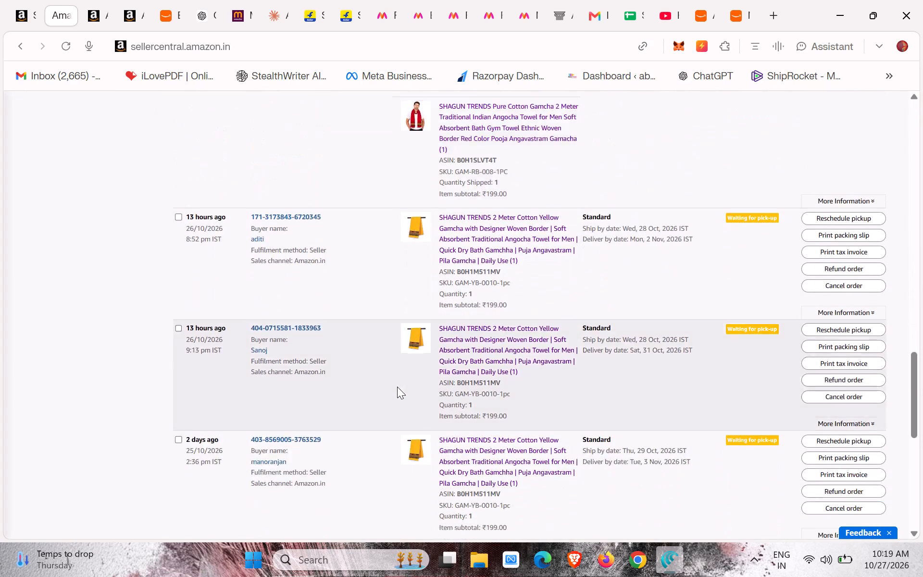
scroll(397, 387, "up", 4)
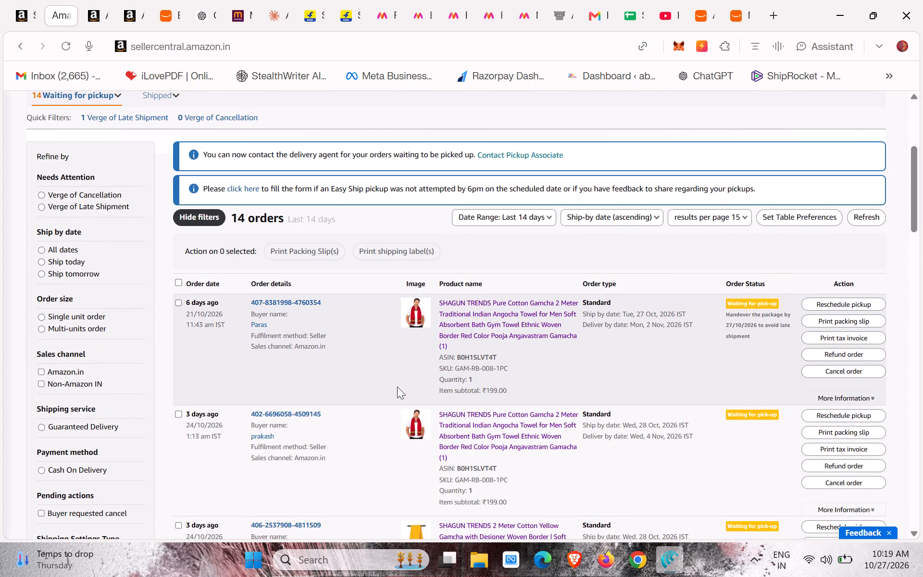
left_click(499, 221)
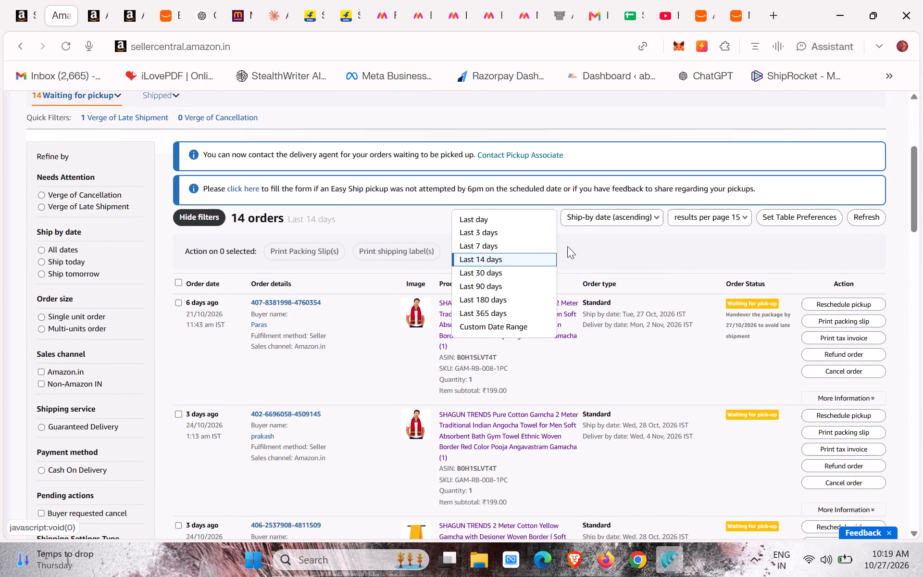
left_click(576, 244)
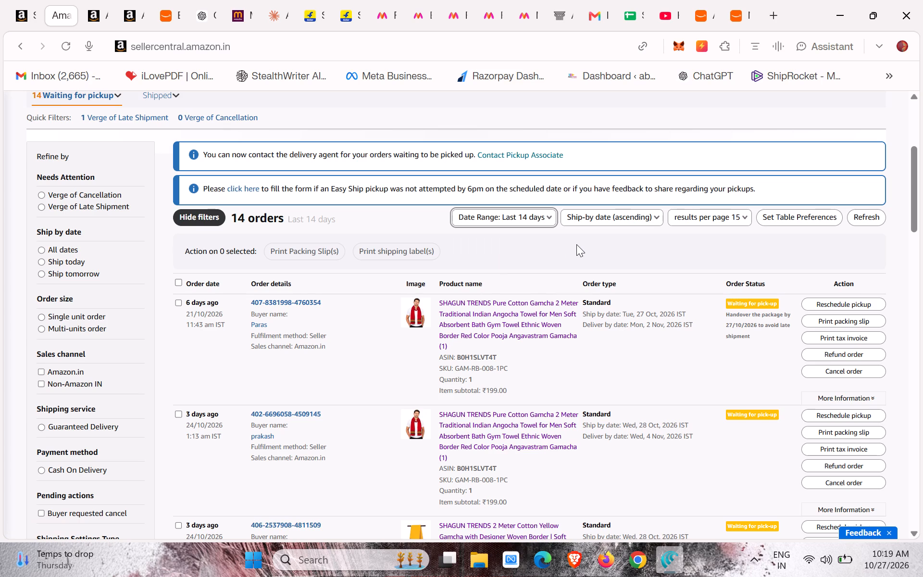
Go through the waiting-for-pickup orders again, examining each order's product, SKU, quantity and ship-by date.
scroll(576, 244, "down", 2)
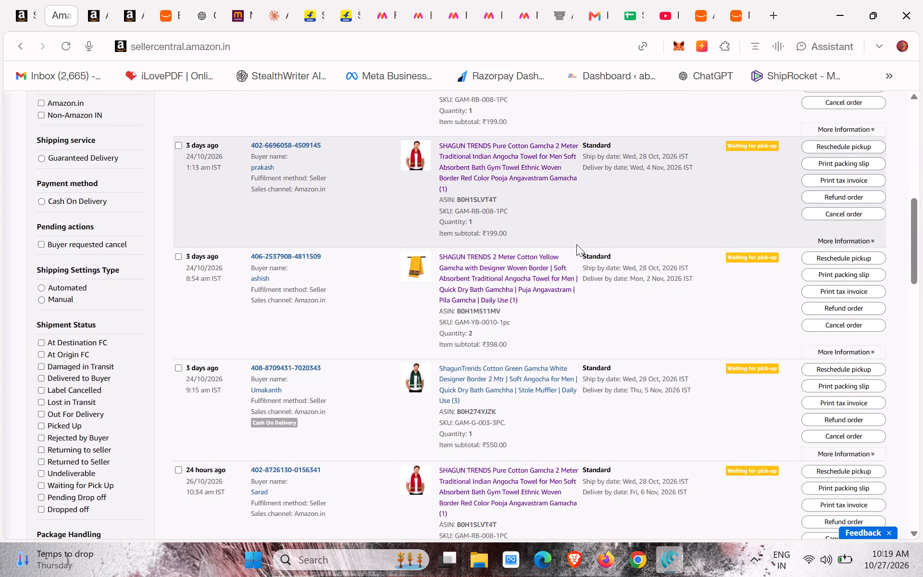
scroll(576, 244, "down", 1)
scroll(576, 244, "up", 3)
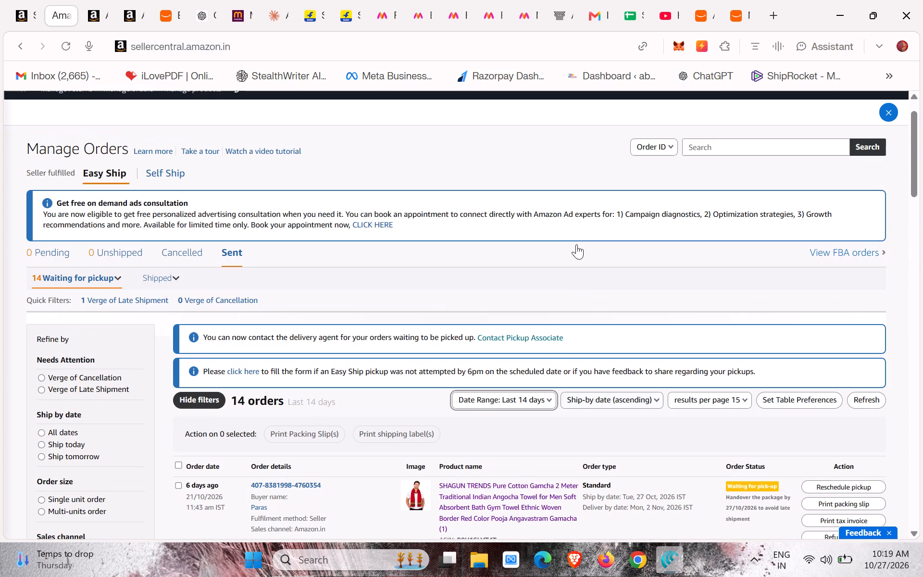
scroll(576, 244, "down", 3)
scroll(576, 244, "up", 3)
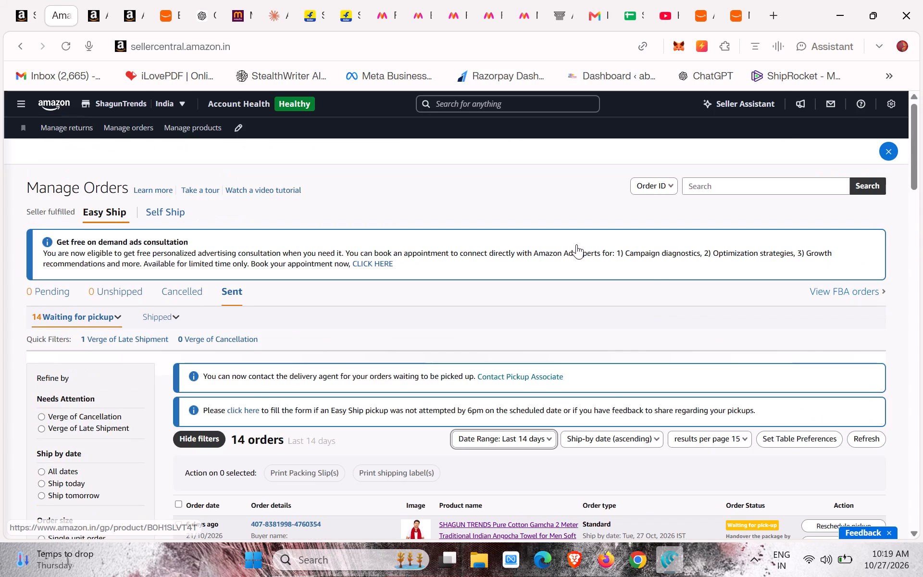
scroll(576, 244, "down", 5)
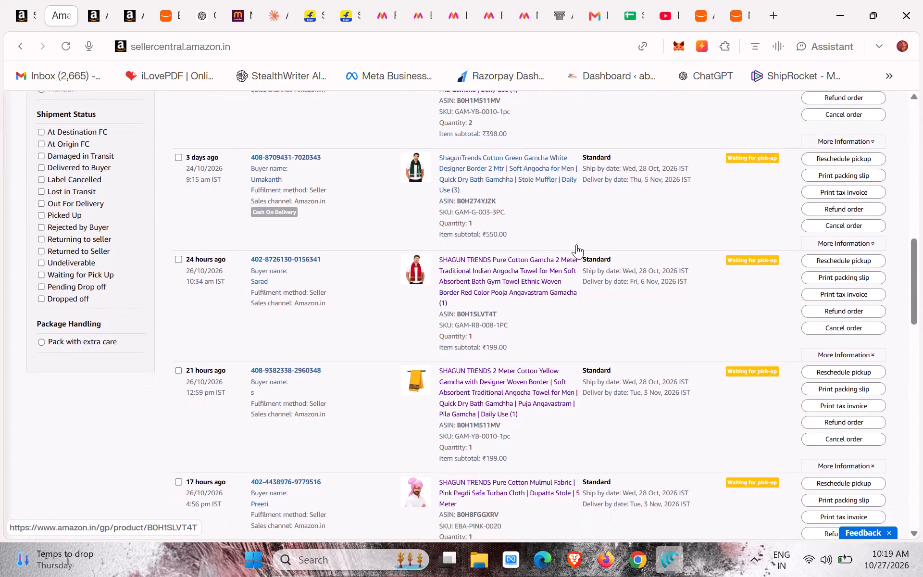
scroll(576, 244, "up", 2)
scroll(576, 244, "down", 4)
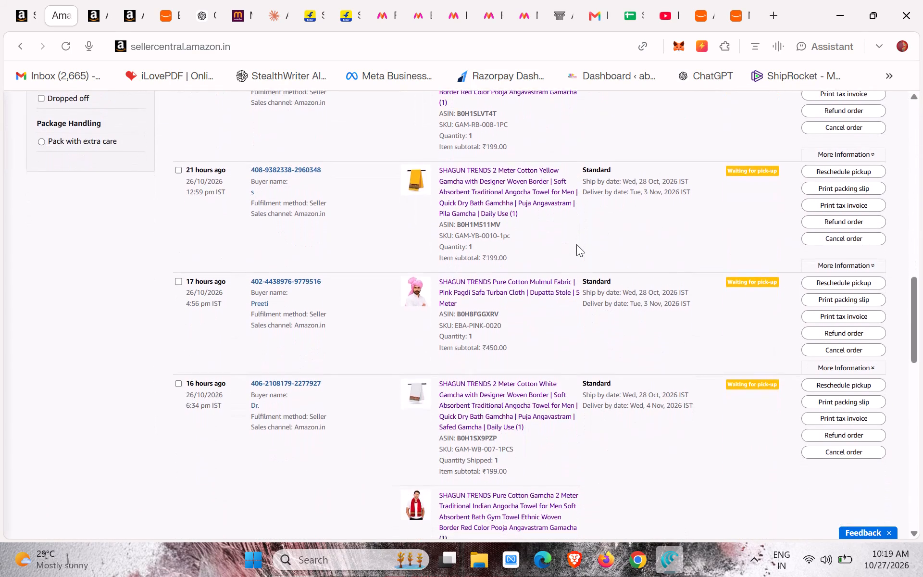
scroll(576, 244, "down", 2)
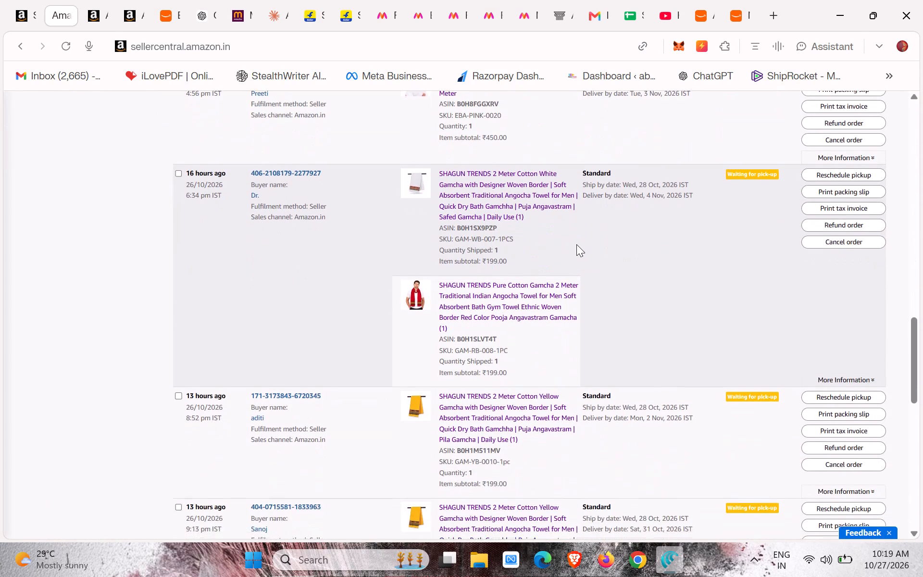
scroll(576, 244, "down", 3)
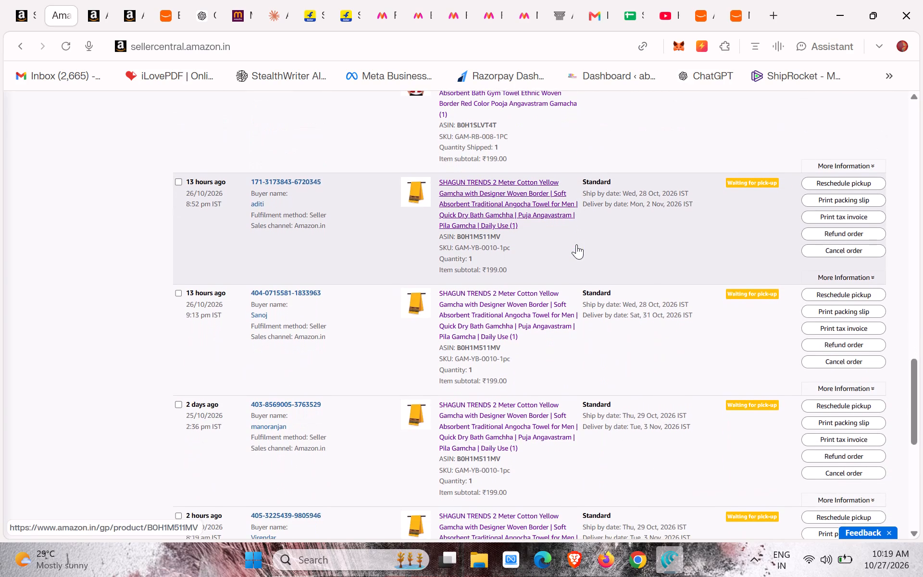
scroll(576, 244, "up", 7)
scroll(576, 244, "down", 4)
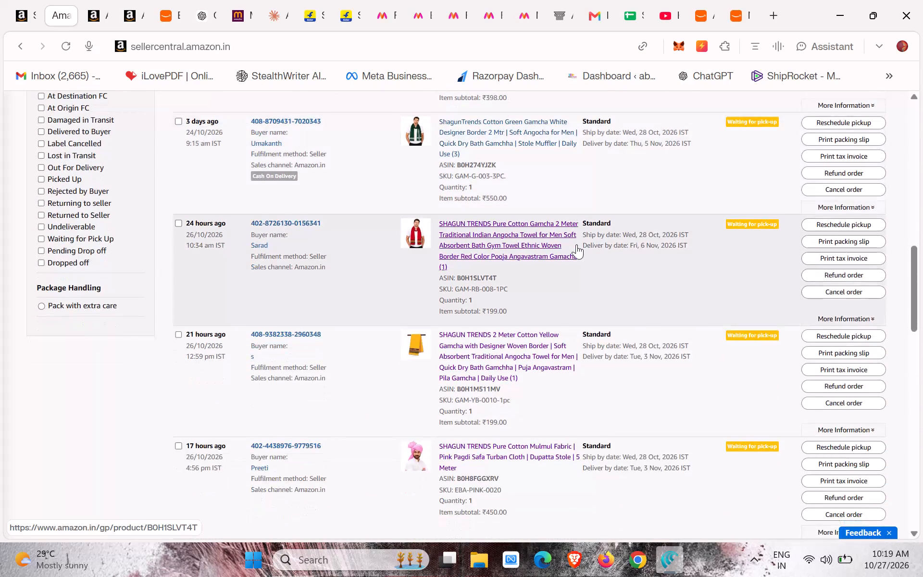
Open the Amazon product page of the ordered pink mulmul Pagdi Safa turban cloth and examine its product details.
scroll(576, 244, "down", 1)
left_click(463, 388)
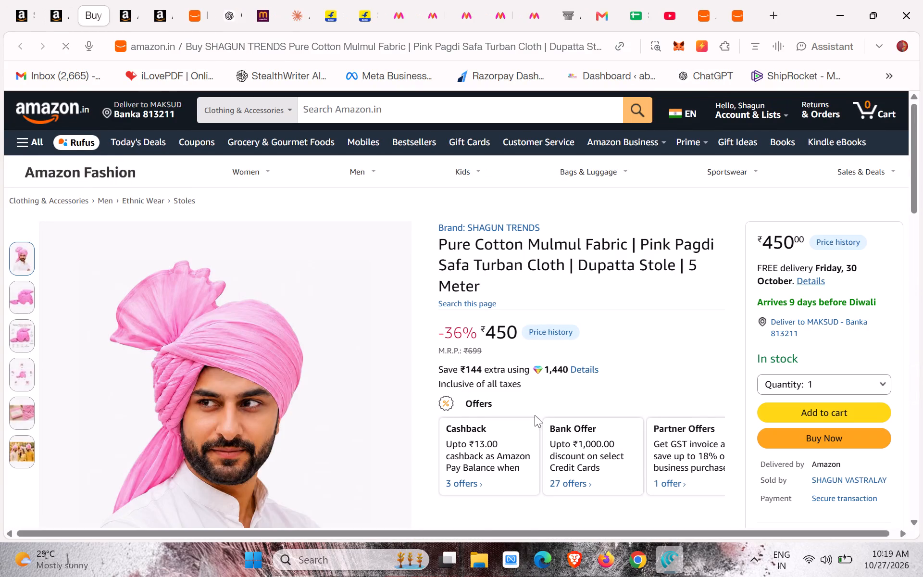
scroll(535, 415, "down", 3)
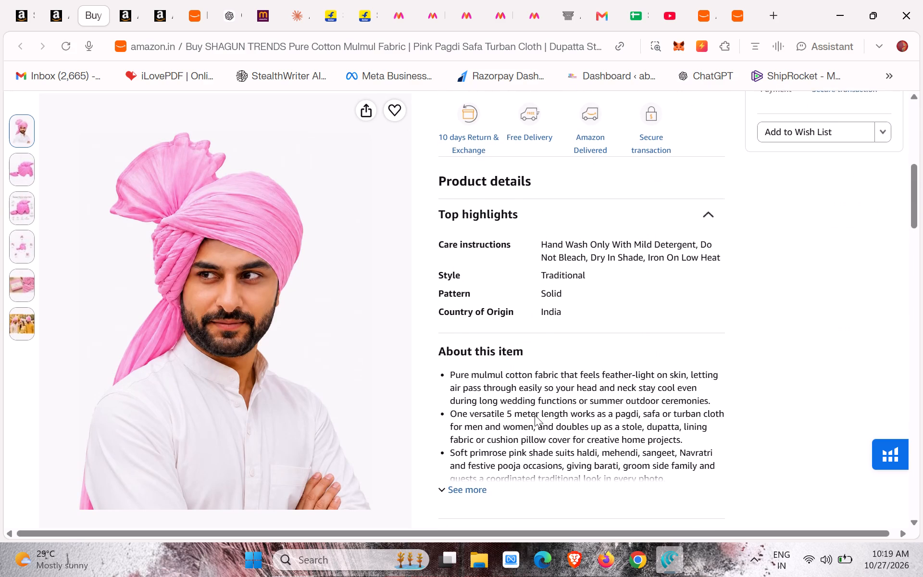